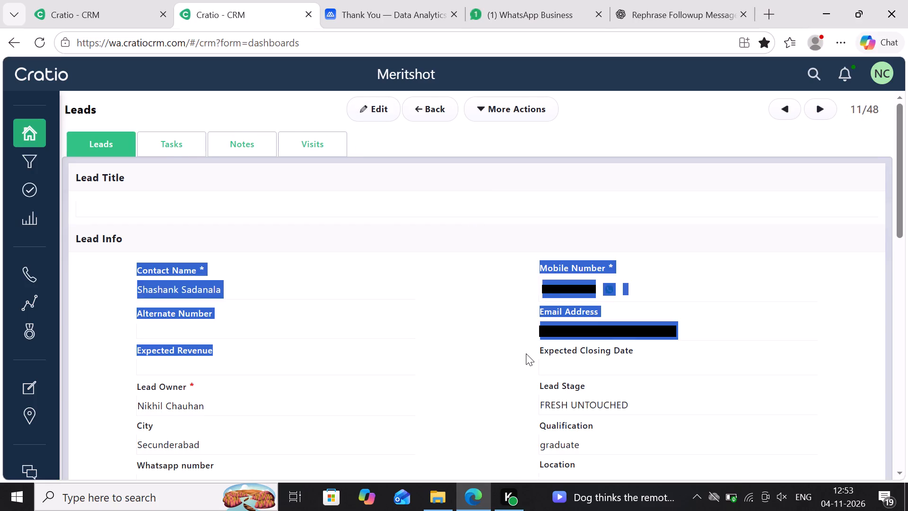
Open the displayed FRESH UNTOUCHED lead record, number 11 of 48, for editing.
left_click(444, 262)
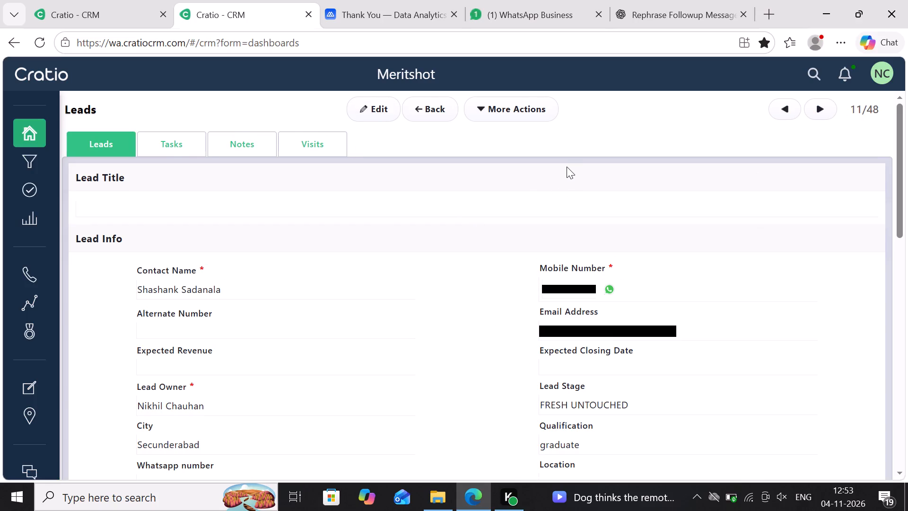
left_click(378, 105)
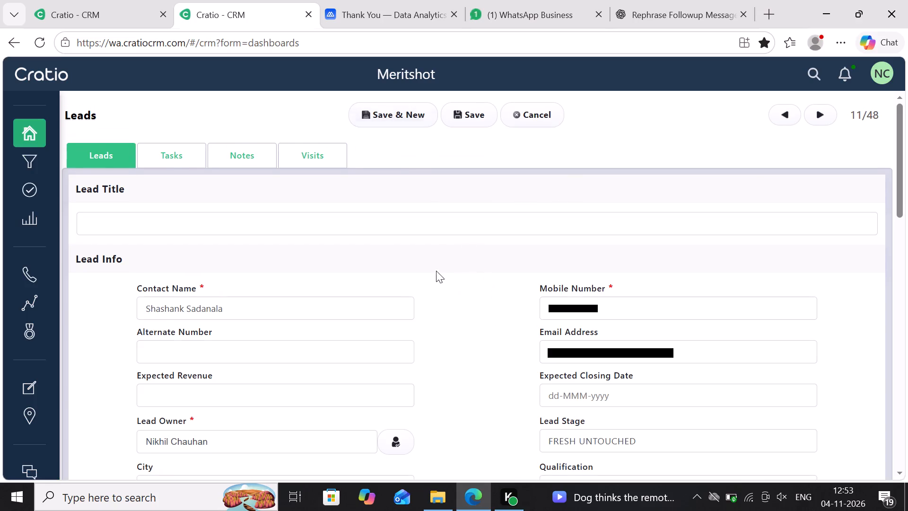
scroll(437, 274, "down", 9)
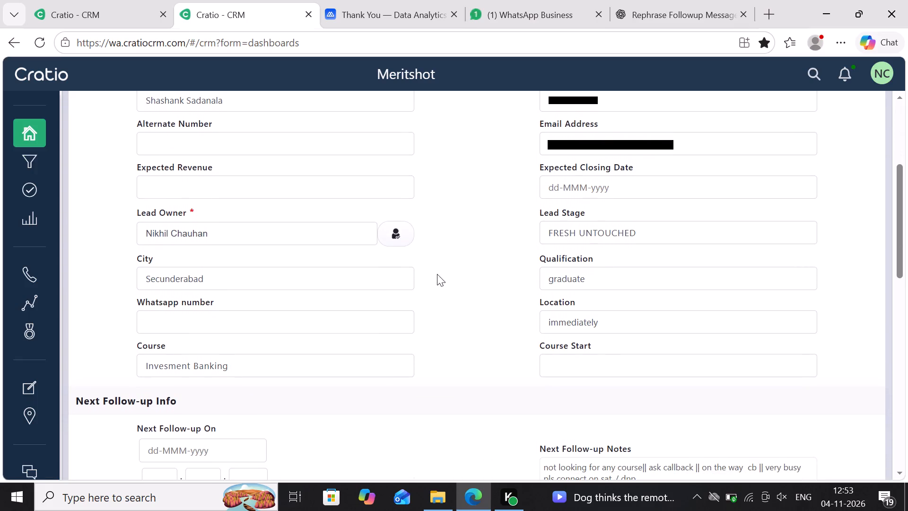
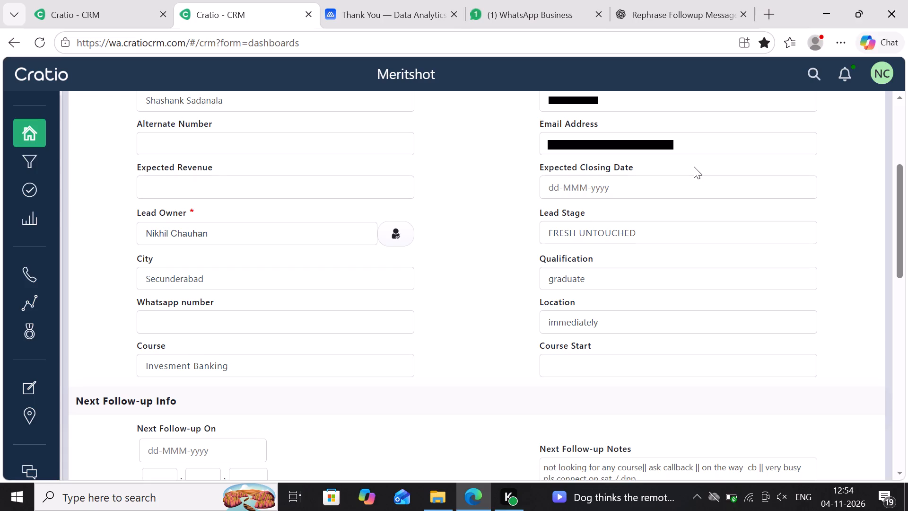
Append "//" to the end of the lead's Next Follow-up Notes, after "dnp".
scroll(523, 351, "down", 5)
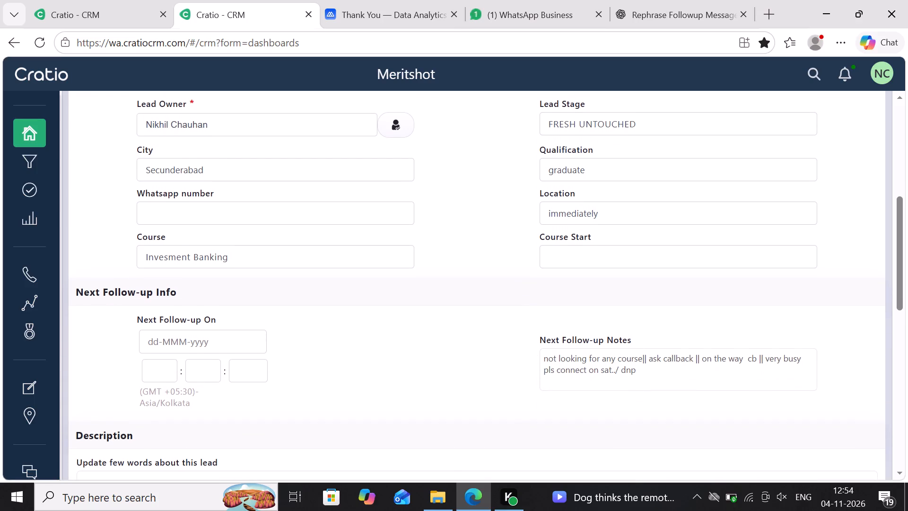
left_click(644, 376)
type("//")
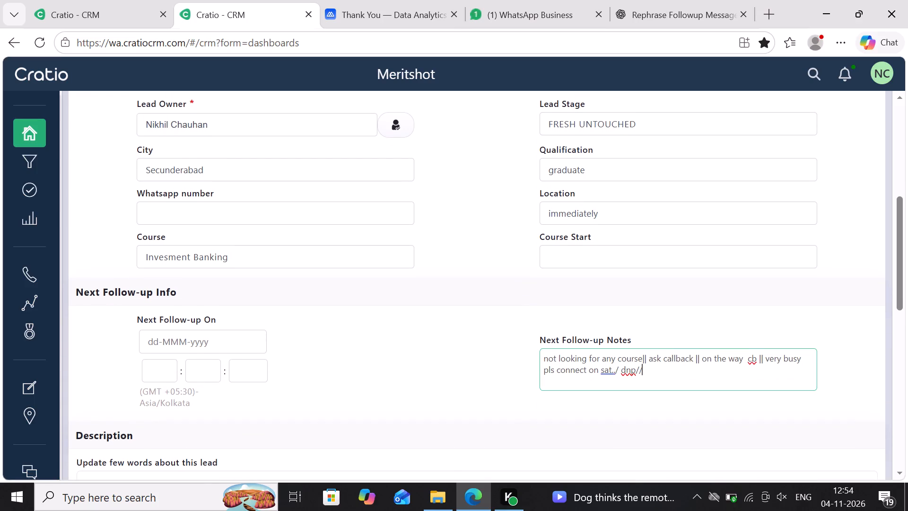
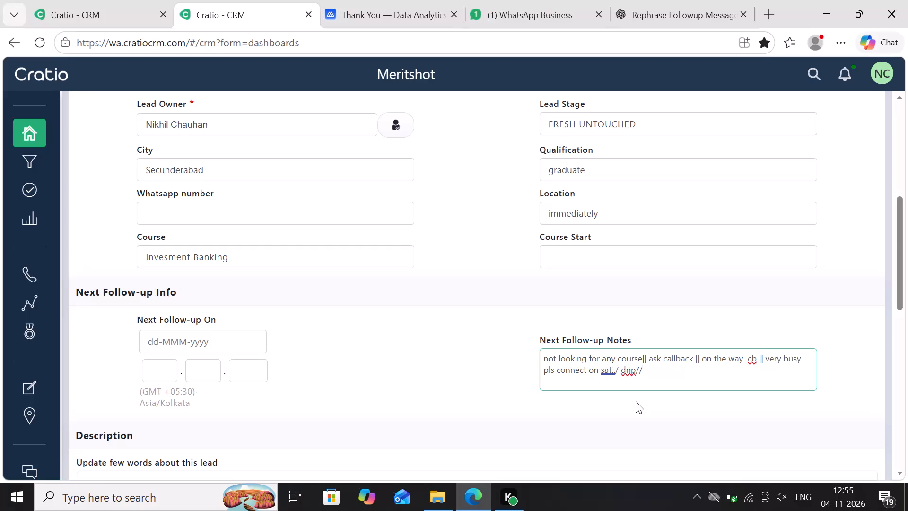
Append "declined" to the end of the lead's Next Follow-up Notes, after "dnp//".
left_click(635, 402)
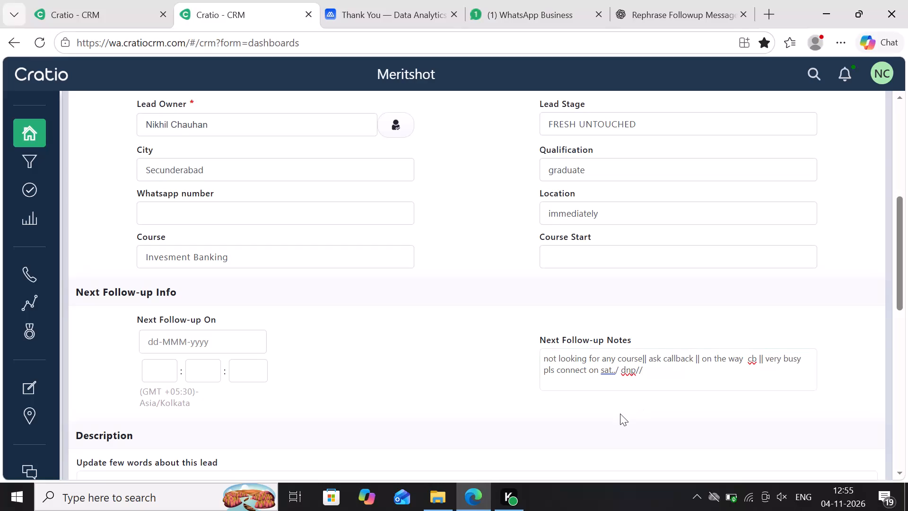
left_click(665, 379)
type("declined")
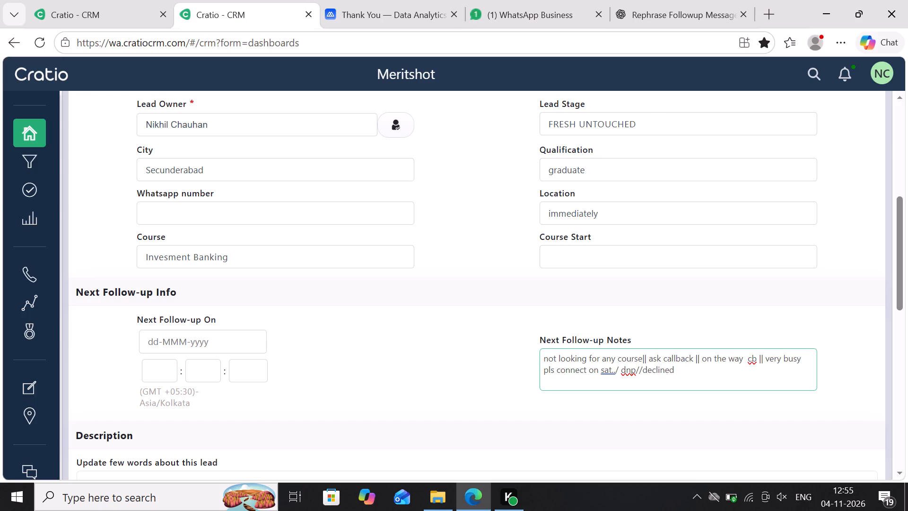
left_click(502, 280)
Change the lead's Lead Stage to CLOSED LOST and save the lead record.
scroll(502, 280, "up", 7)
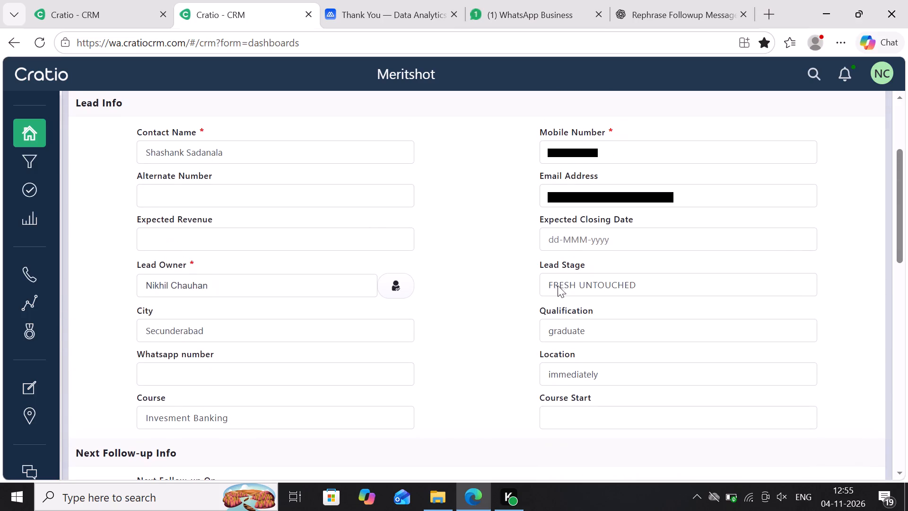
left_click(566, 285)
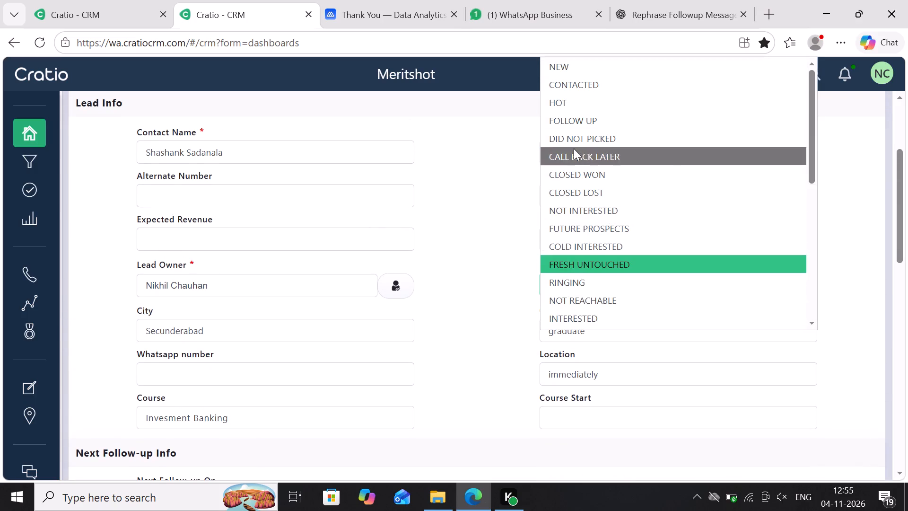
left_click(576, 186)
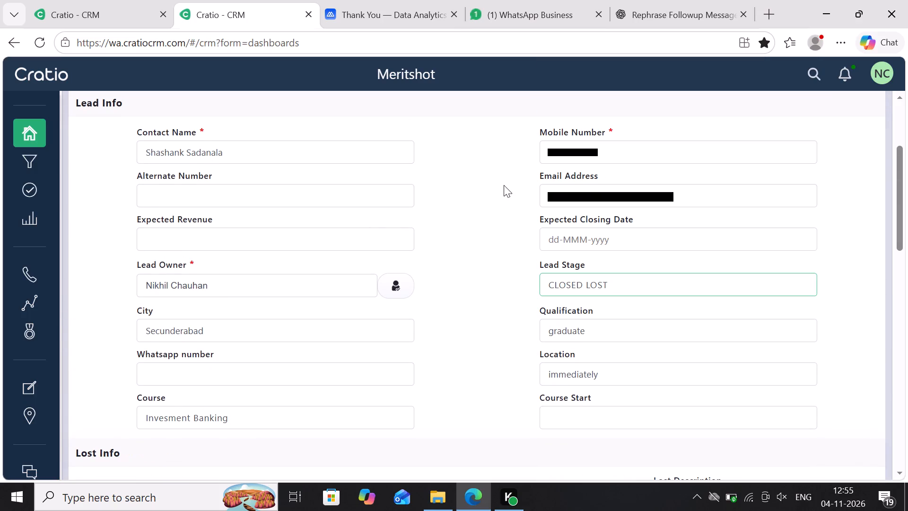
left_click(504, 185)
scroll(504, 185, "up", 10)
left_click(466, 102)
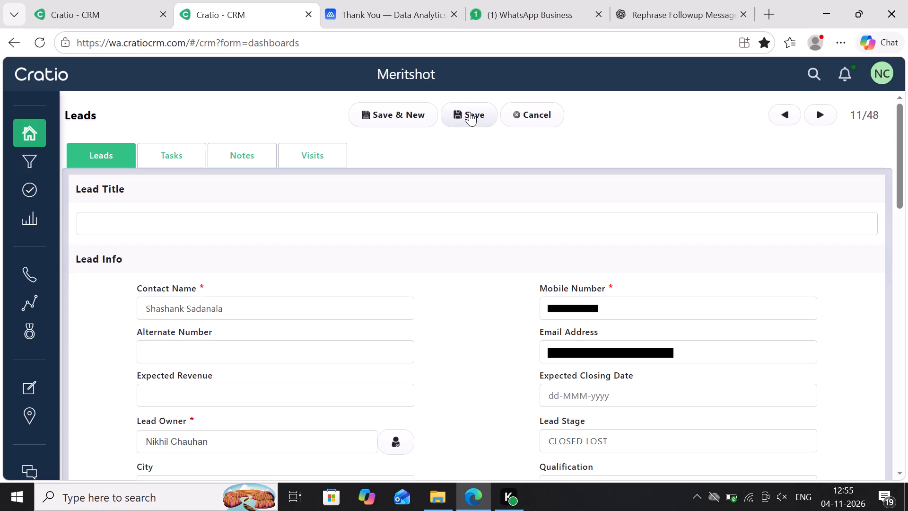
left_click(470, 112)
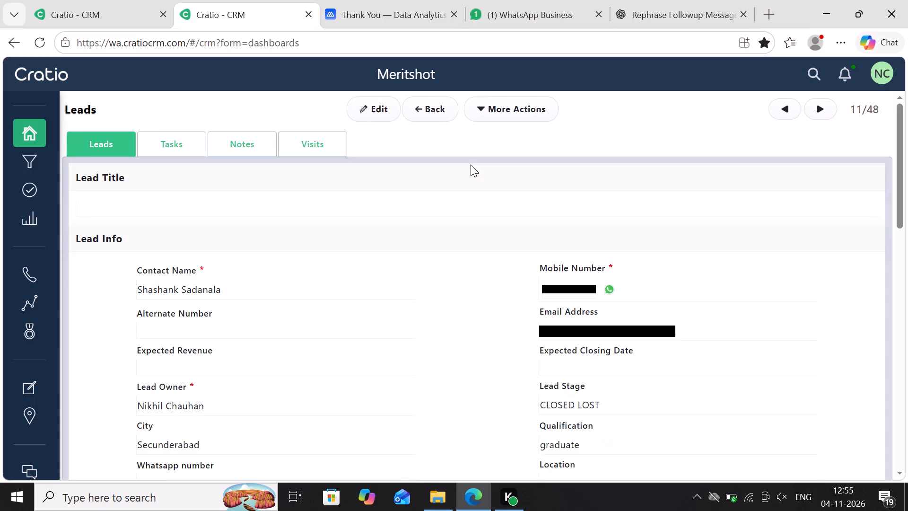
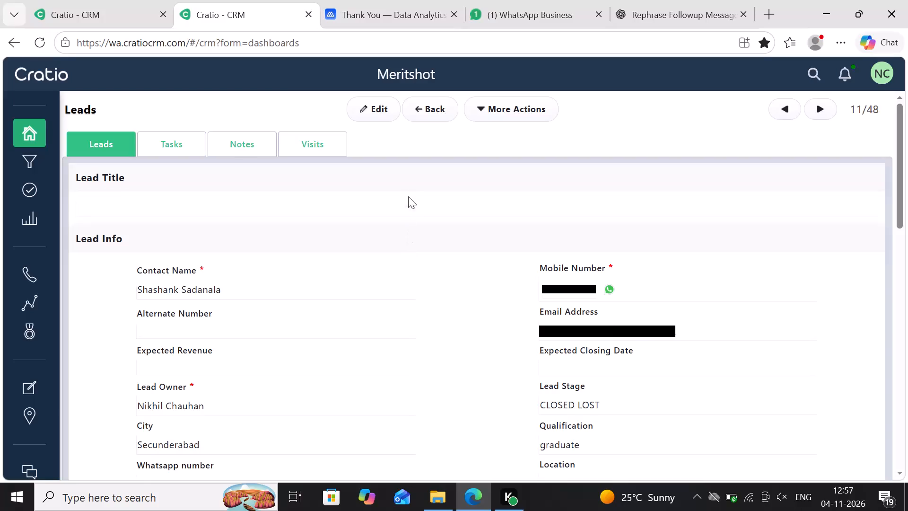
Move on to the next lead, record 12 of 48, and open it for editing at its Next Follow-up Info section.
scroll(443, 297, "down", 5)
scroll(443, 297, "up", 20)
scroll(443, 297, "up", 20)
scroll(443, 297, "up", 14)
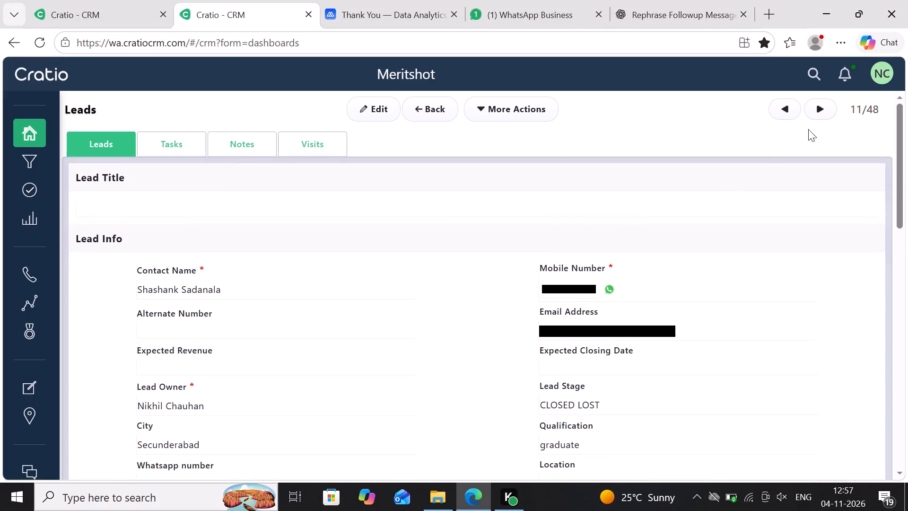
left_click(822, 106)
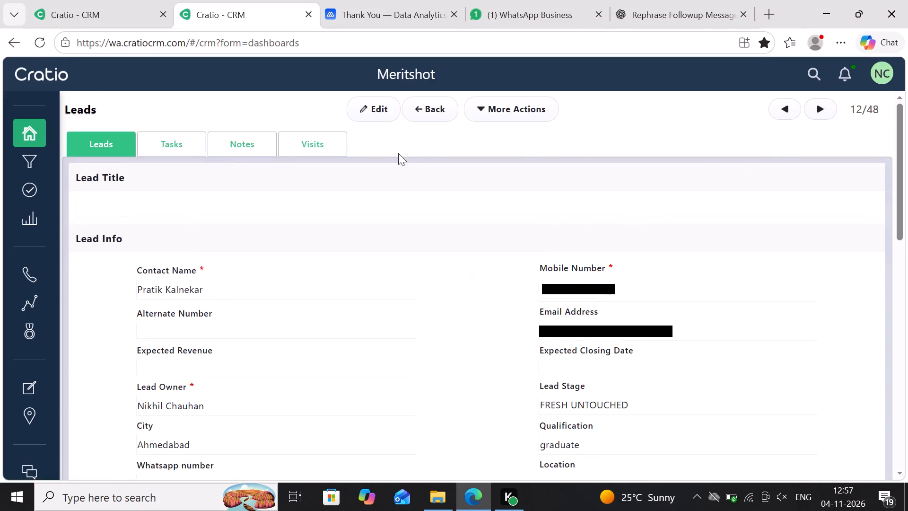
left_click(366, 110)
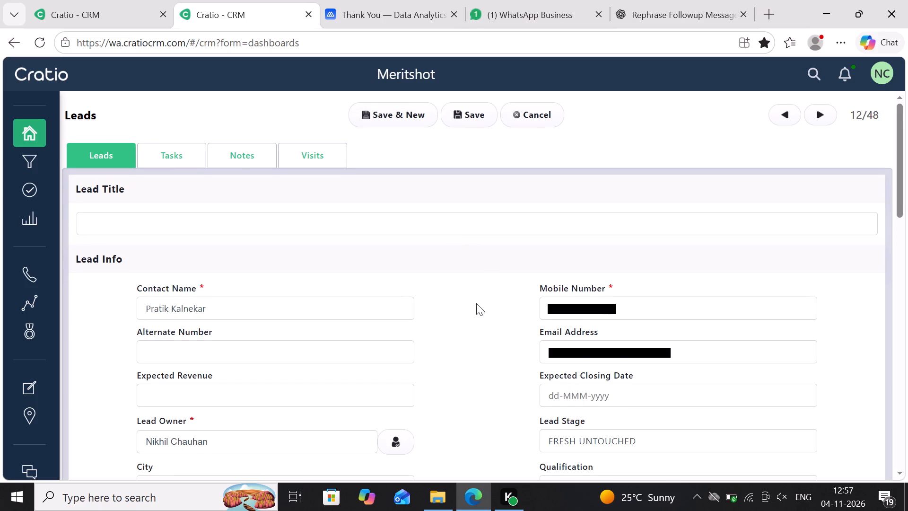
scroll(476, 303, "down", 9)
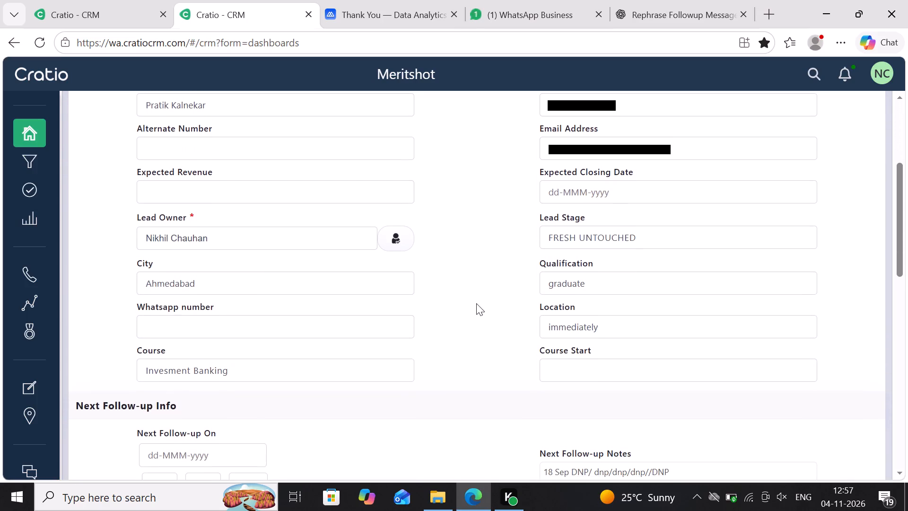
scroll(476, 303, "down", 1)
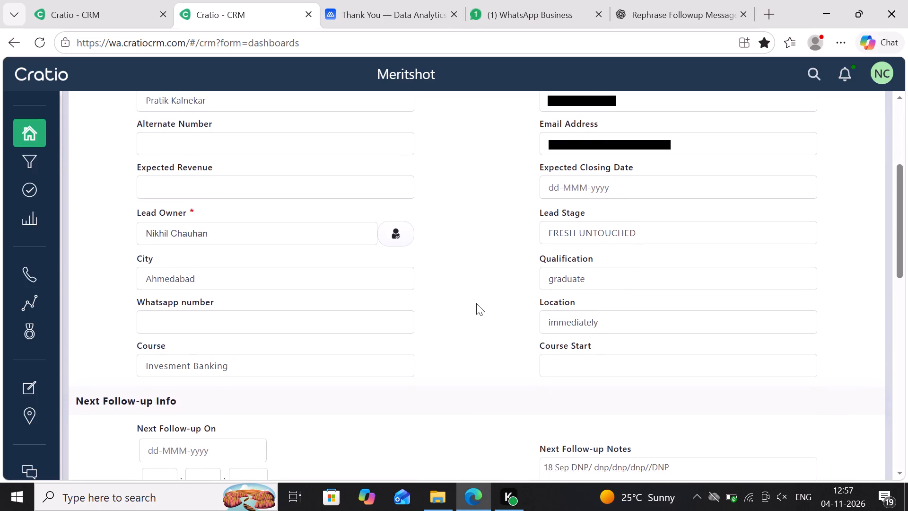
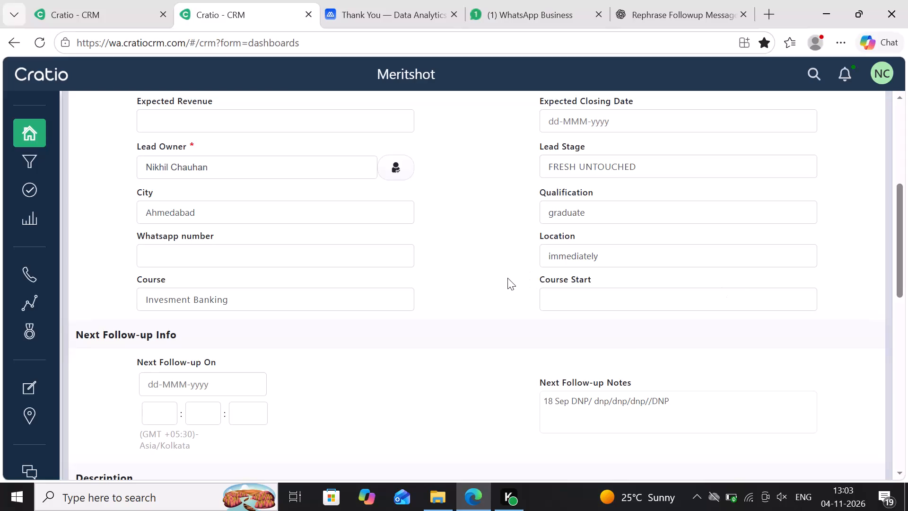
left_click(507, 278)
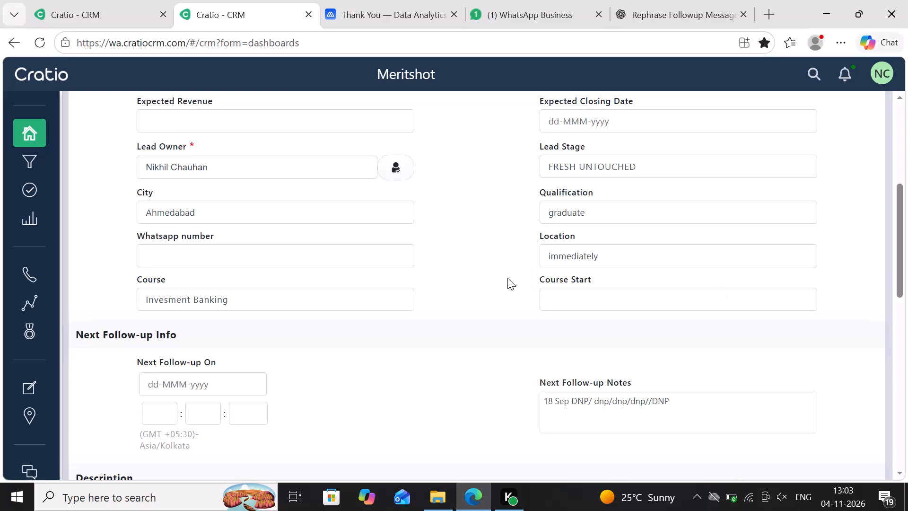
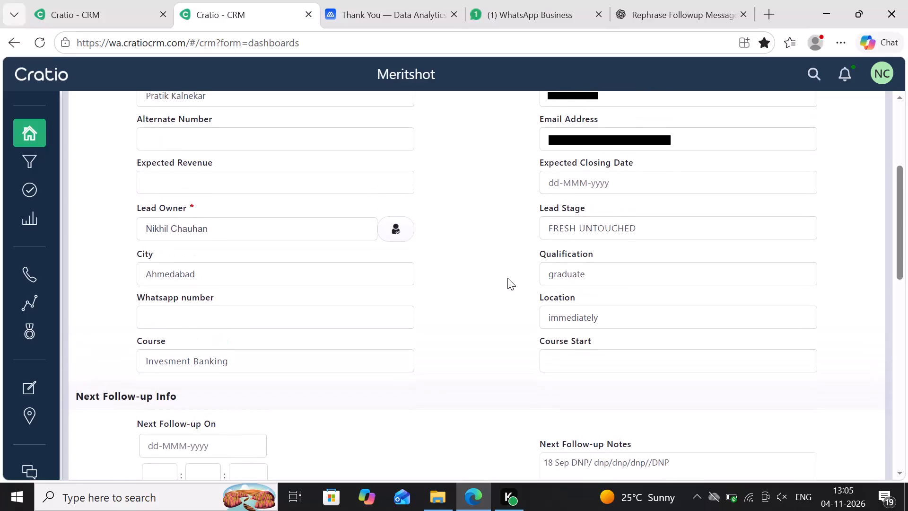
Append "//declined" to the current lead's next follow-up notes and save it with lead stage DID NOT PICKED.
scroll(507, 278, "up", 1)
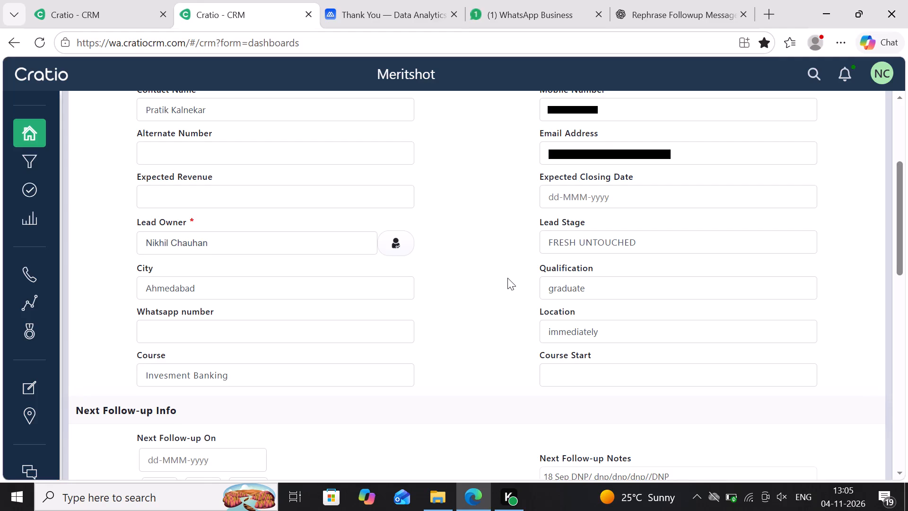
scroll(507, 278, "down", 3)
left_click(672, 416)
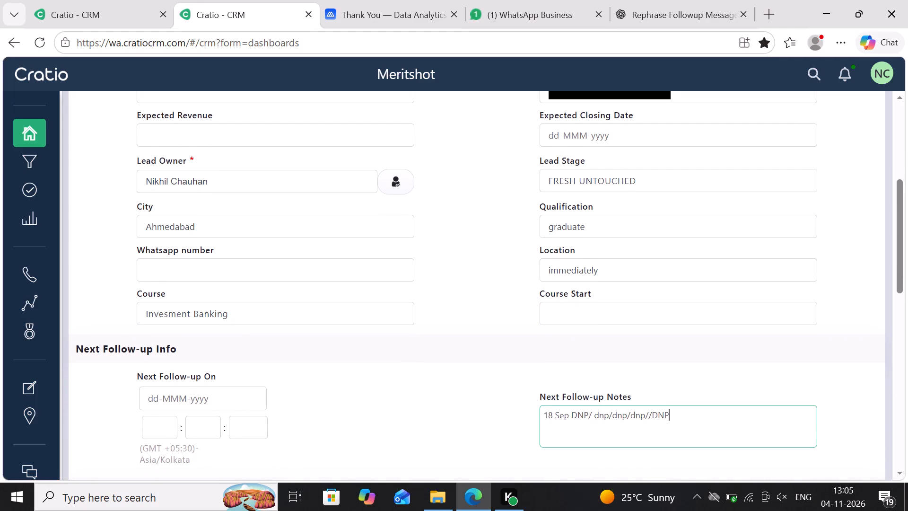
type("//declined")
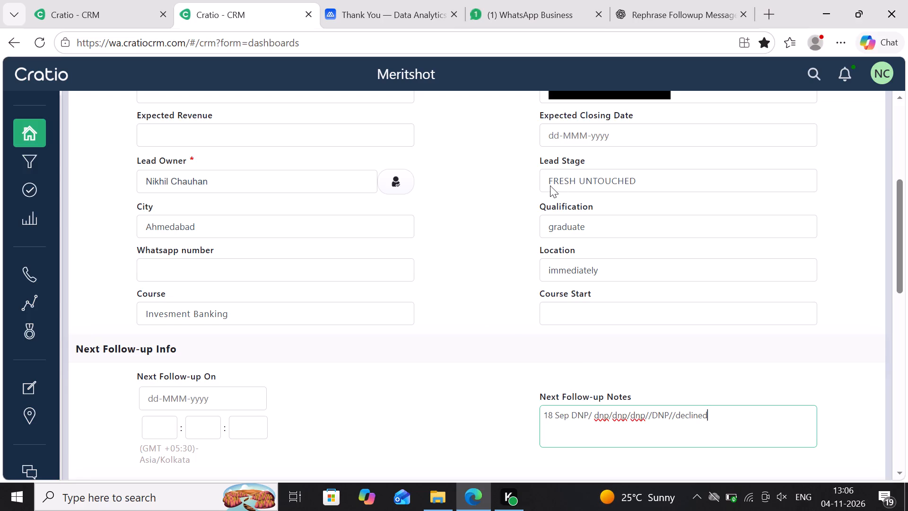
left_click(572, 176)
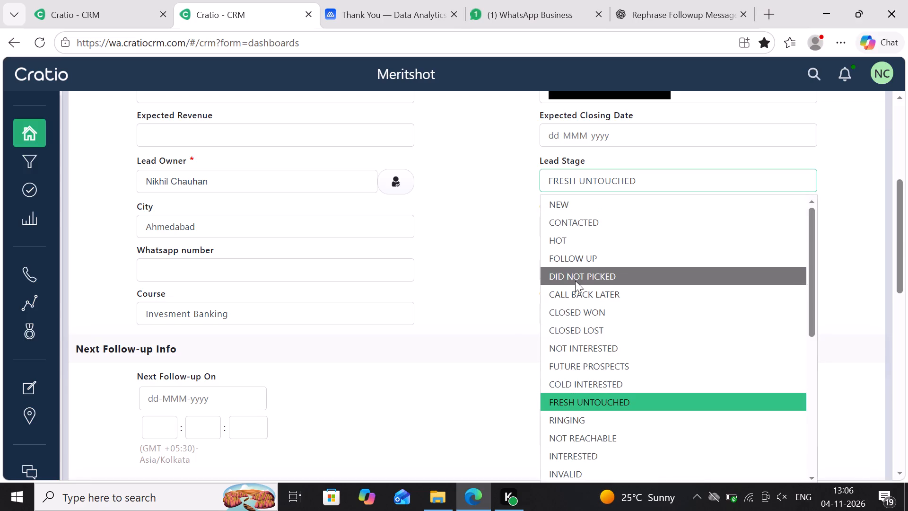
left_click(575, 281)
scroll(506, 279, "up", 20)
scroll(506, 279, "up", 14)
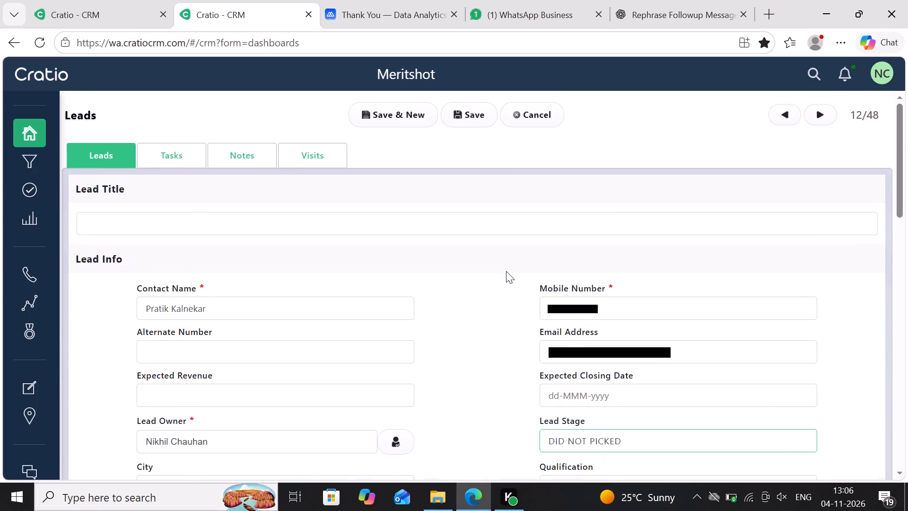
left_click(463, 119)
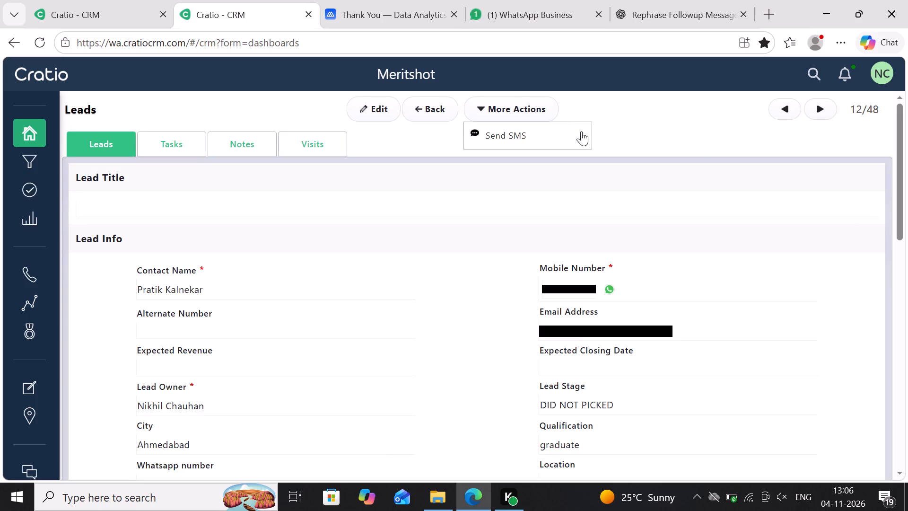
Edit the next lead, 13 of 48, appending "//Incoming off" to its follow-up notes, and save it with stage CLOSED LOST.
left_click(834, 102)
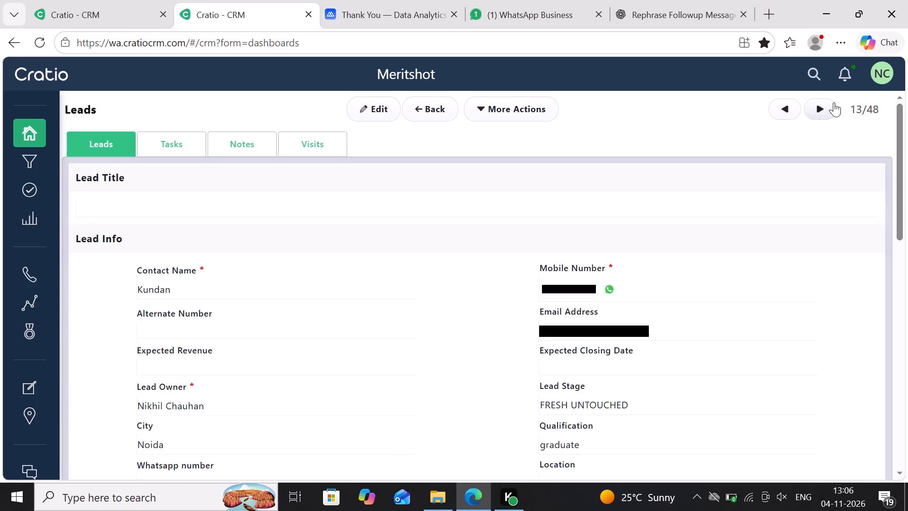
left_click(386, 118)
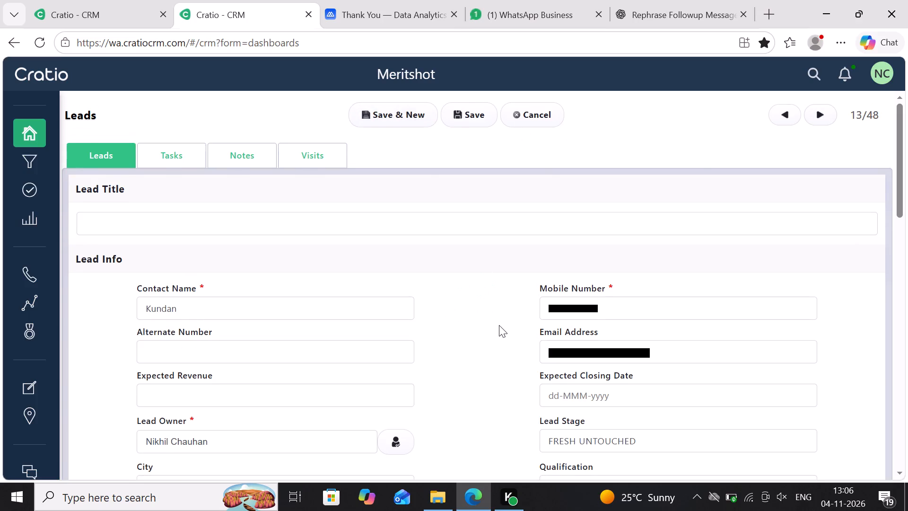
scroll(499, 325, "down", 9)
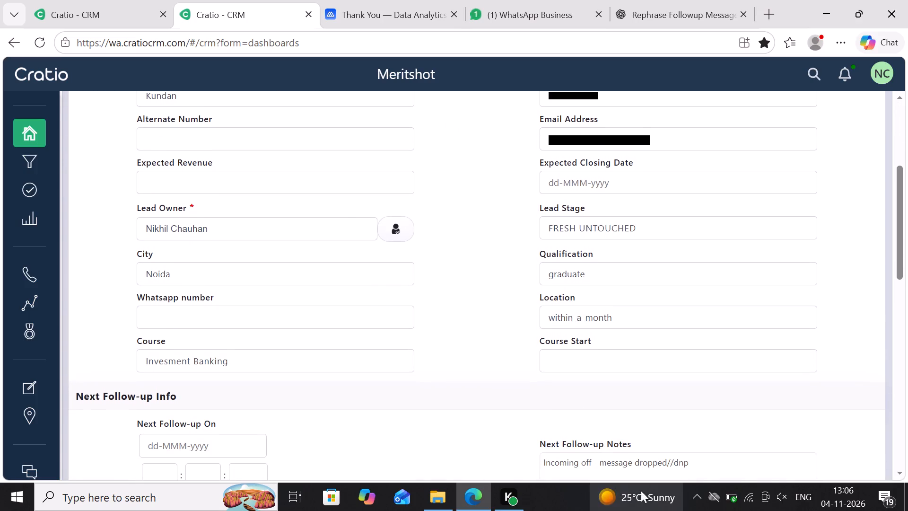
left_click(700, 461)
type("//")
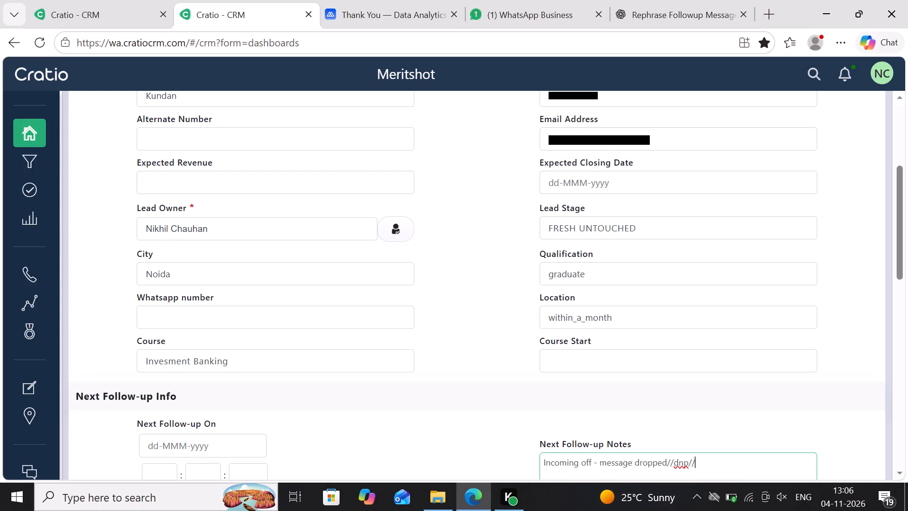
type("Incoming off")
left_click(643, 214)
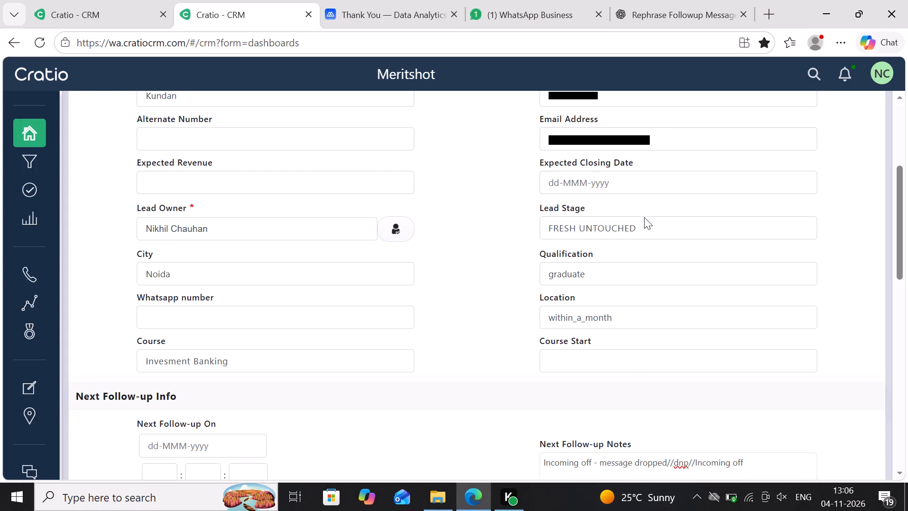
left_click(641, 232)
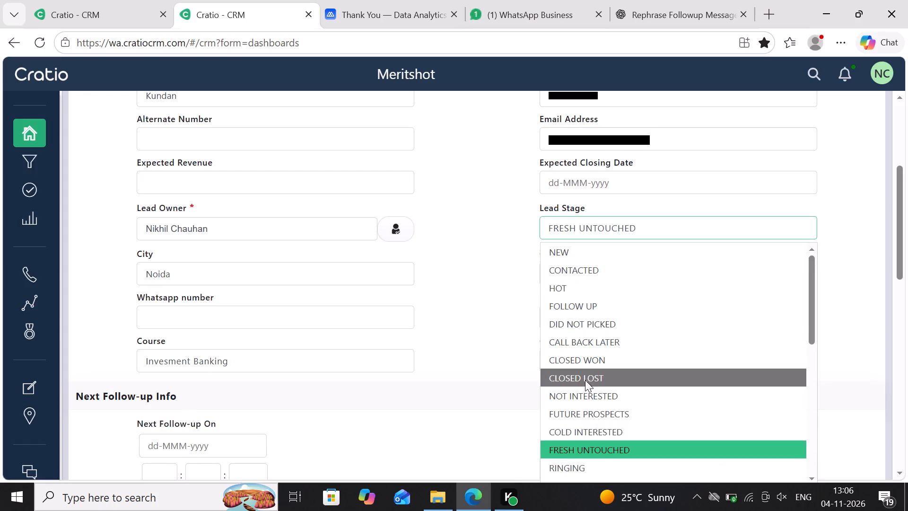
left_click(585, 380)
scroll(480, 264, "up", 20)
scroll(480, 264, "up", 20)
scroll(480, 264, "up", 11)
left_click(466, 113)
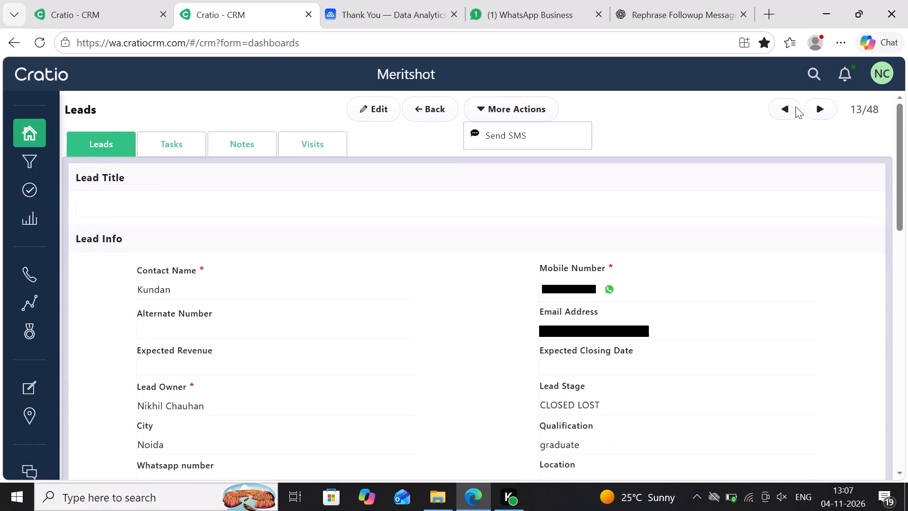
Open the next lead, 14 of 48, for editing and append "//" to its next follow-up notes.
left_click(815, 103)
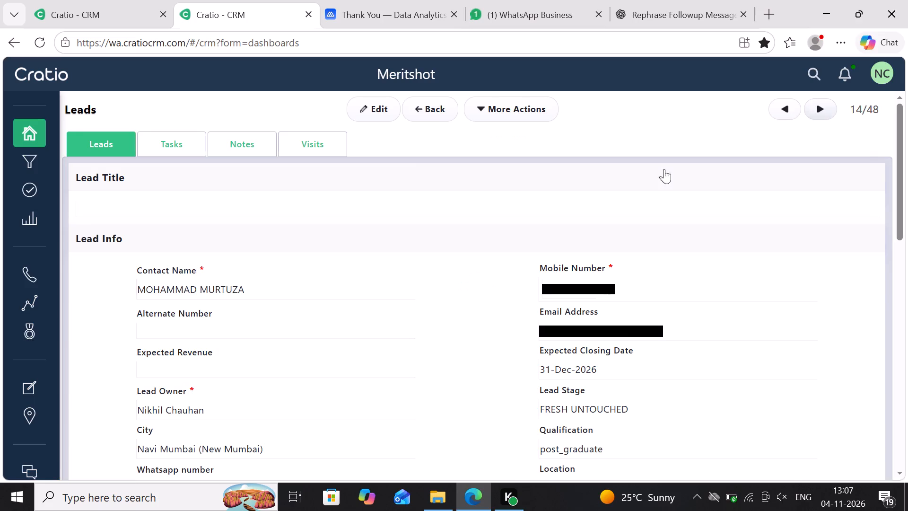
left_click(362, 113)
scroll(473, 292, "down", 9)
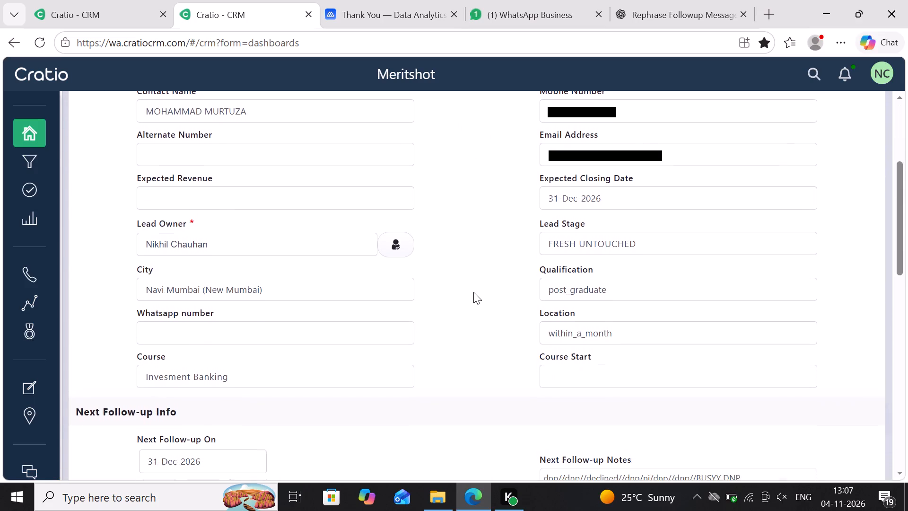
left_click(757, 467)
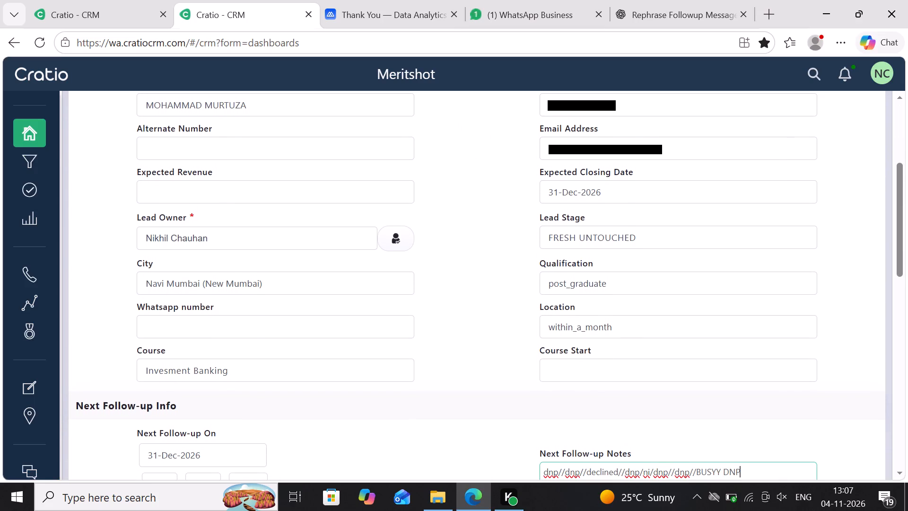
type("//")
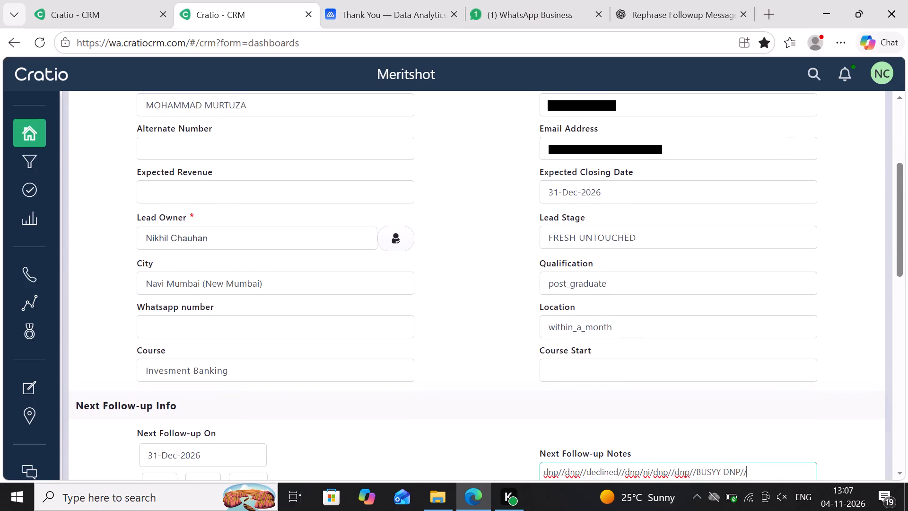
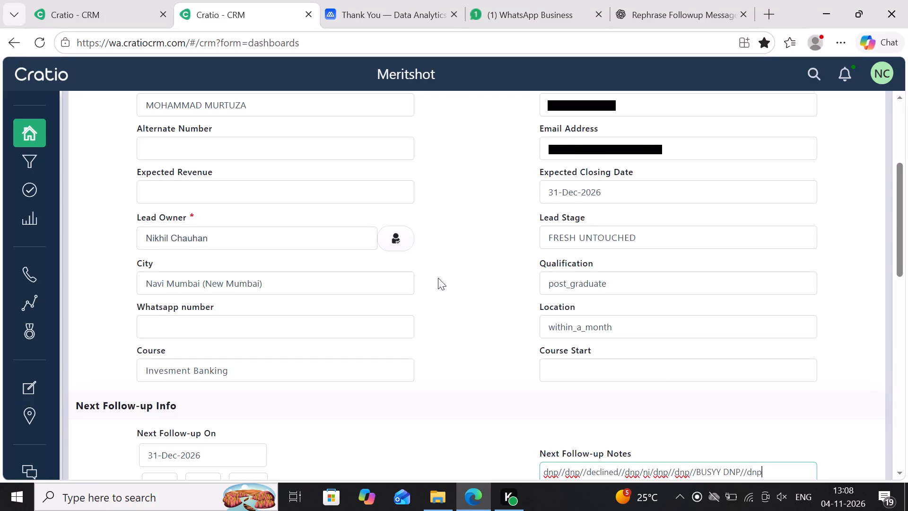
Set lead 14 of 48's lead stage to DID NOT PICKED and save the lead.
scroll(401, 330, "down", 3)
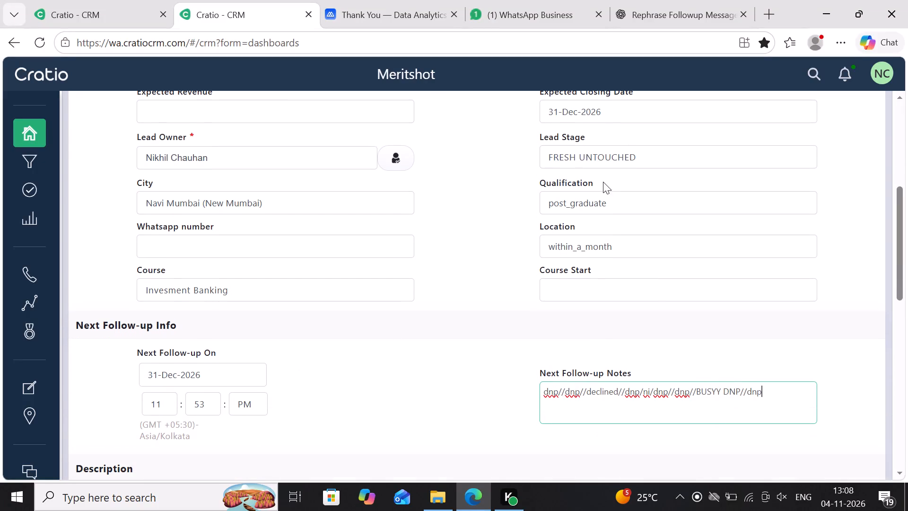
left_click(613, 156)
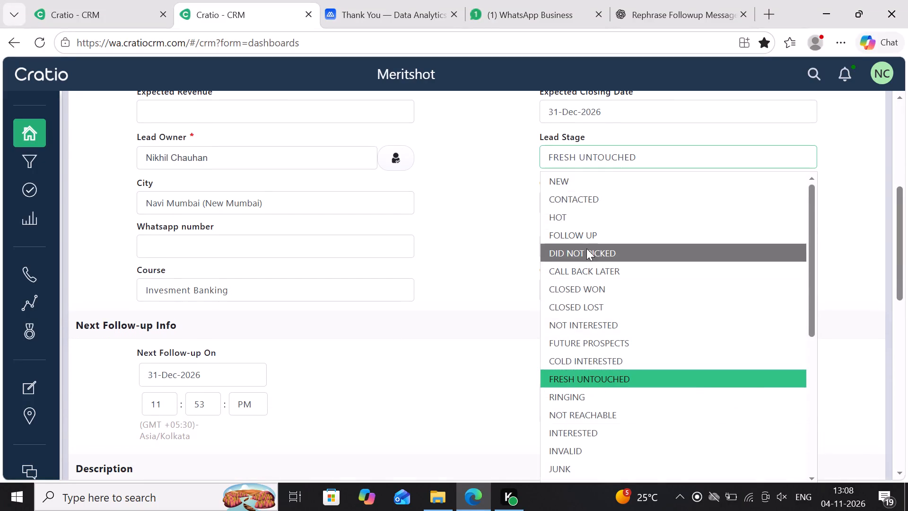
left_click(586, 248)
scroll(586, 248, "up", 20)
scroll(586, 248, "up", 20)
scroll(586, 248, "up", 13)
left_click(453, 121)
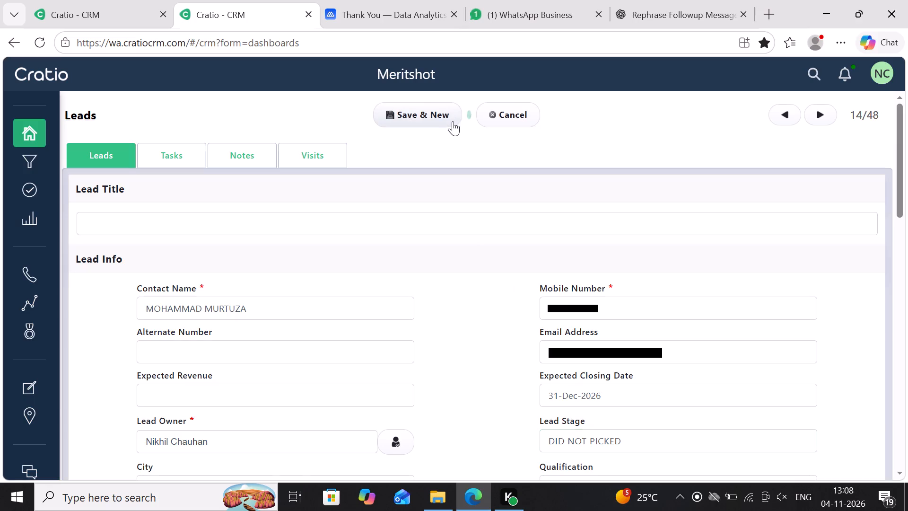
Open the next lead, 15 of 48, for editing and append "//" to its next follow-up notes.
left_click(811, 115)
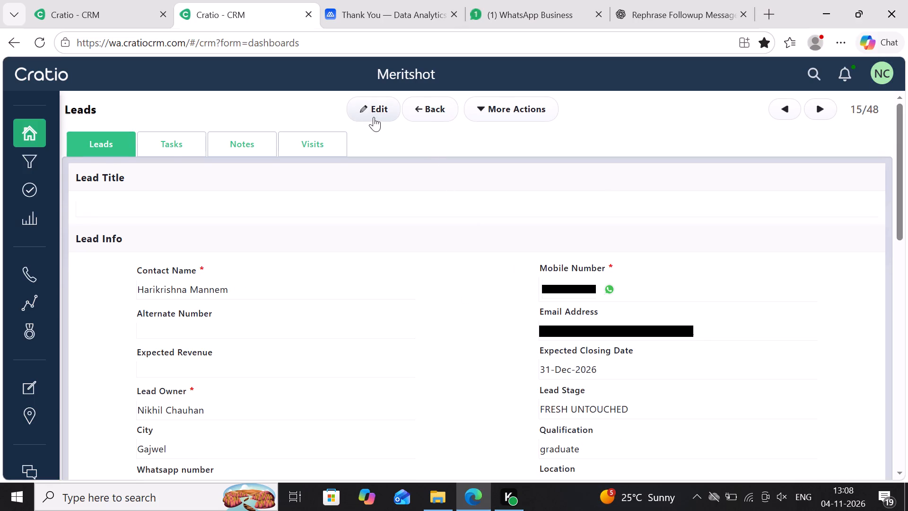
left_click(370, 116)
scroll(472, 326, "down", 4)
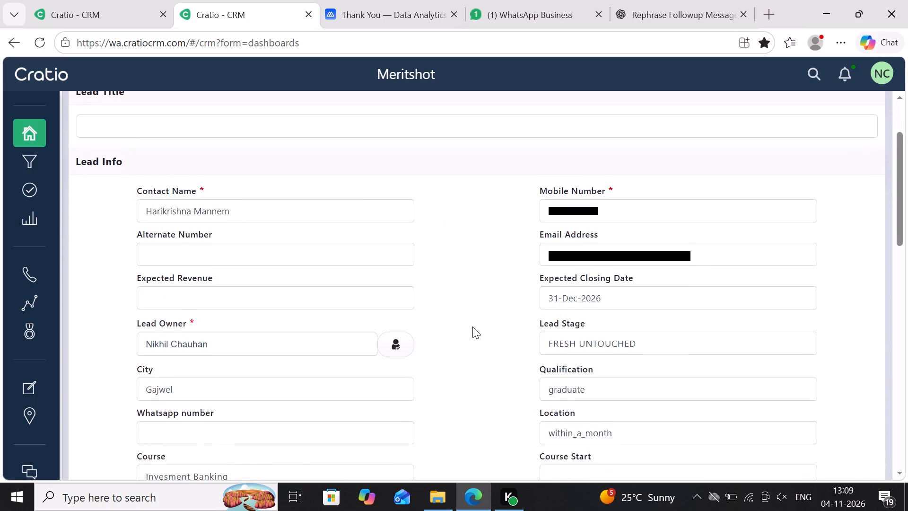
scroll(472, 326, "down", 5)
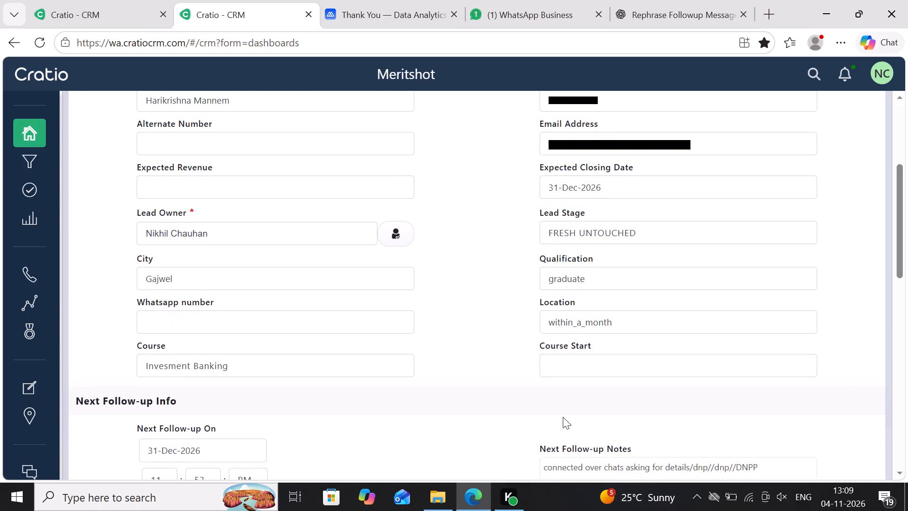
left_click(768, 466)
type("//")
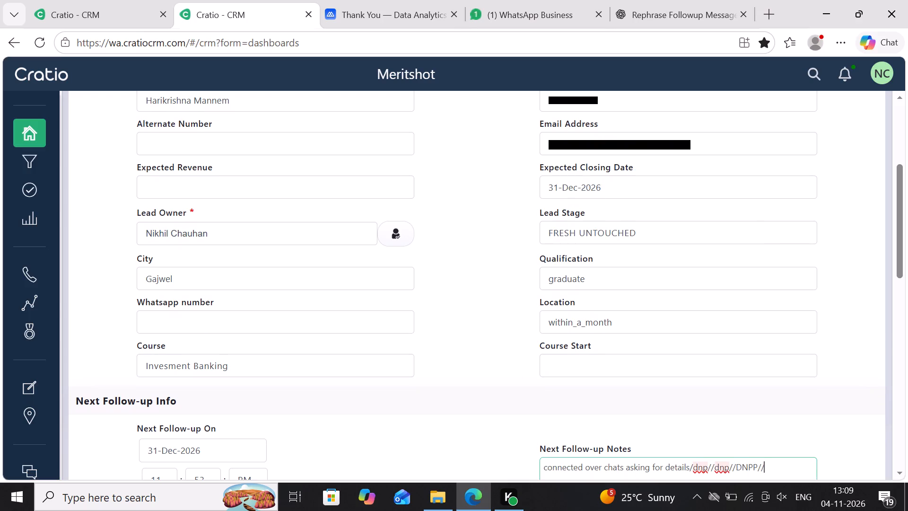
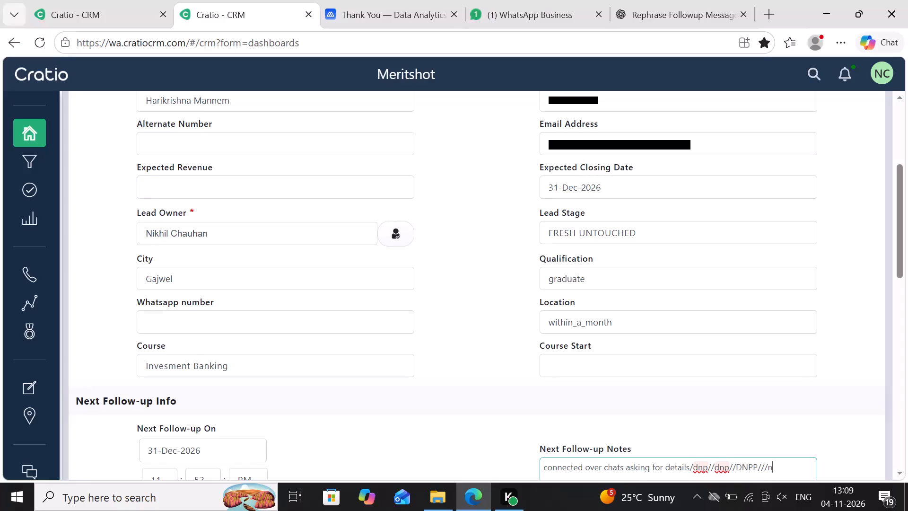
Complete the entry "no incoming" at the end of lead 15's next follow-up notes.
type("o")
key("space")
type("incoming")
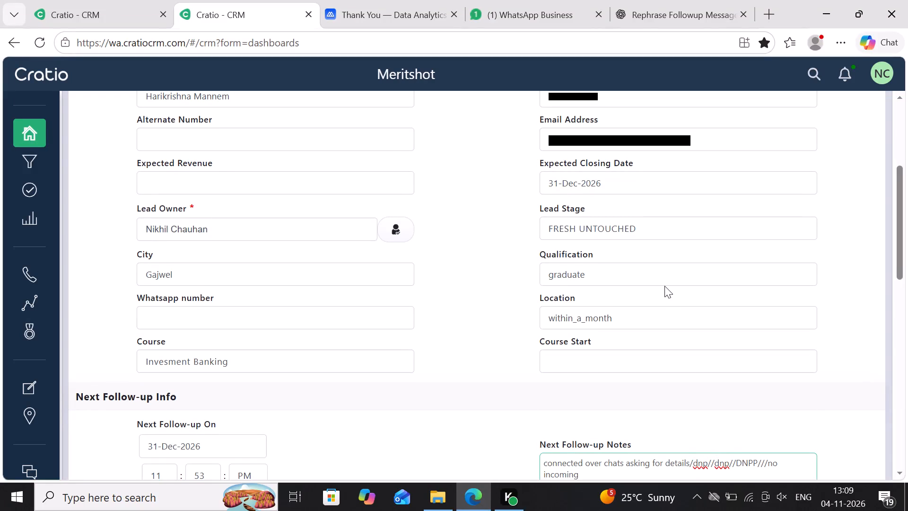
Set lead 15 of 48's lead stage to CLOSED LOST and save the lead.
left_click(611, 224)
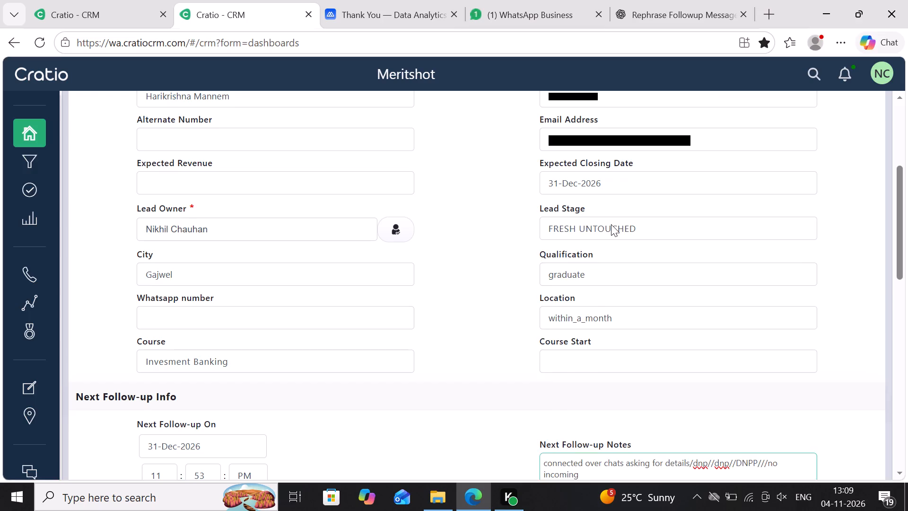
left_click(592, 375)
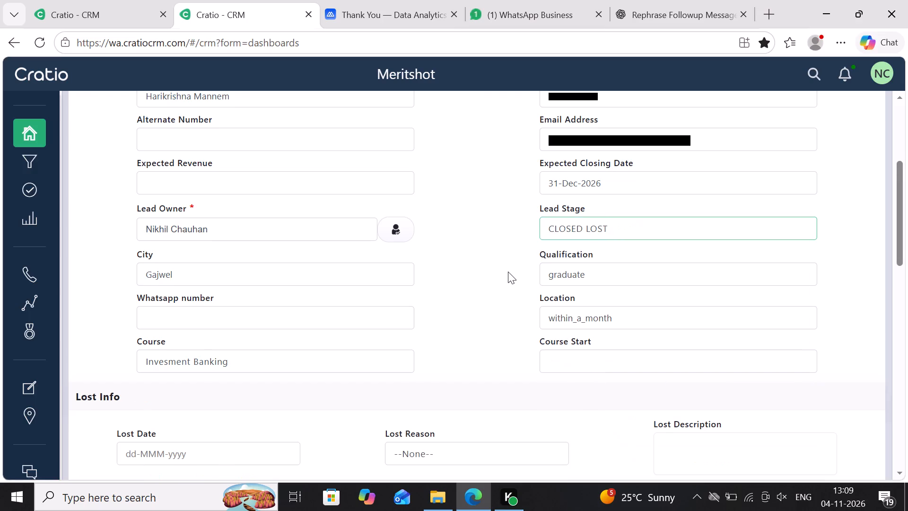
left_click(508, 272)
scroll(508, 272, "up", 20)
scroll(508, 272, "up", 20)
scroll(508, 272, "up", 20)
left_click(459, 108)
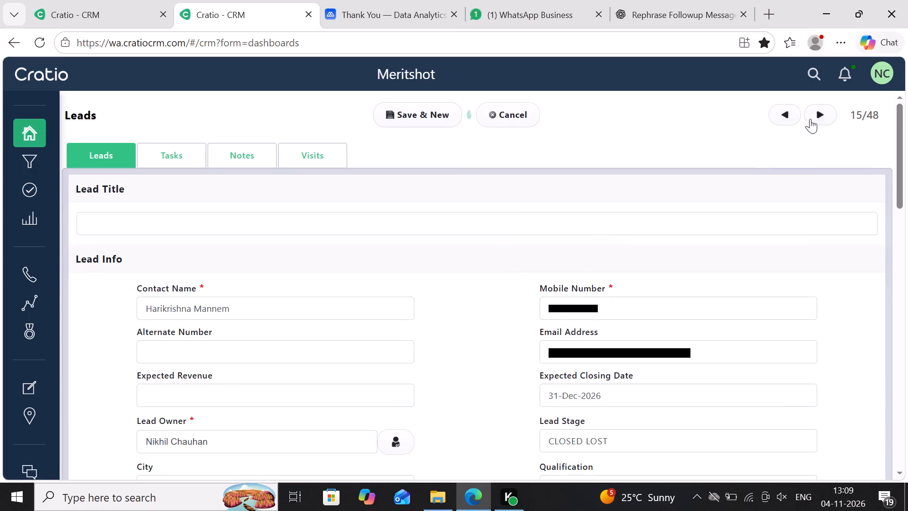
Open the next lead, 16 of 48, for editing and clear its next follow-up date, hour, minutes and AM/PM value.
left_click(828, 108)
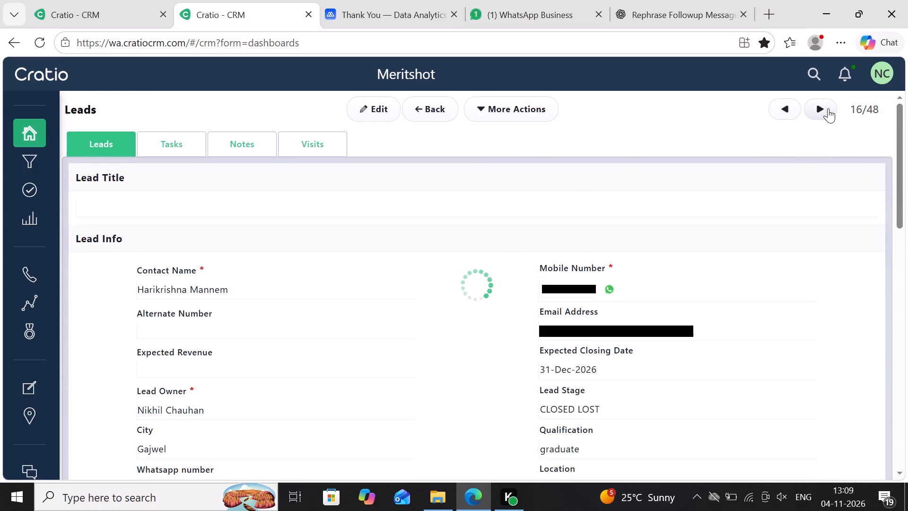
left_click(383, 106)
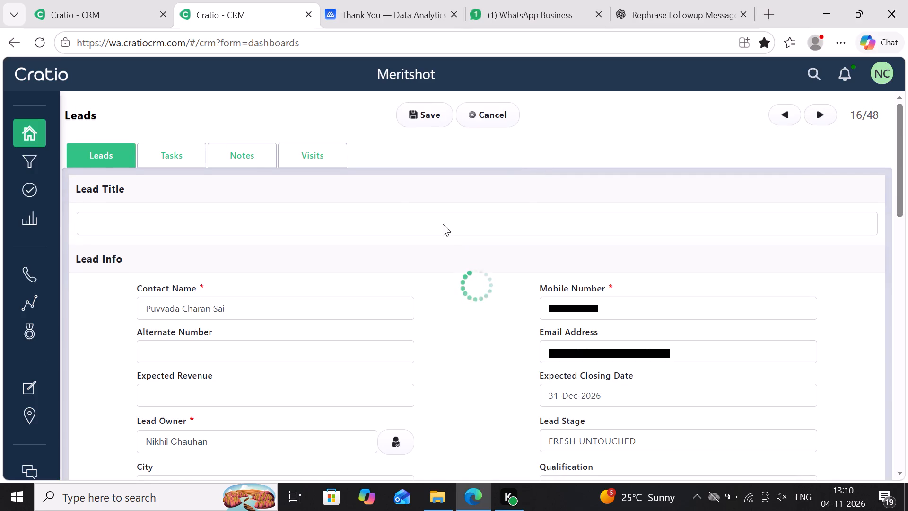
scroll(452, 247, "down", 6)
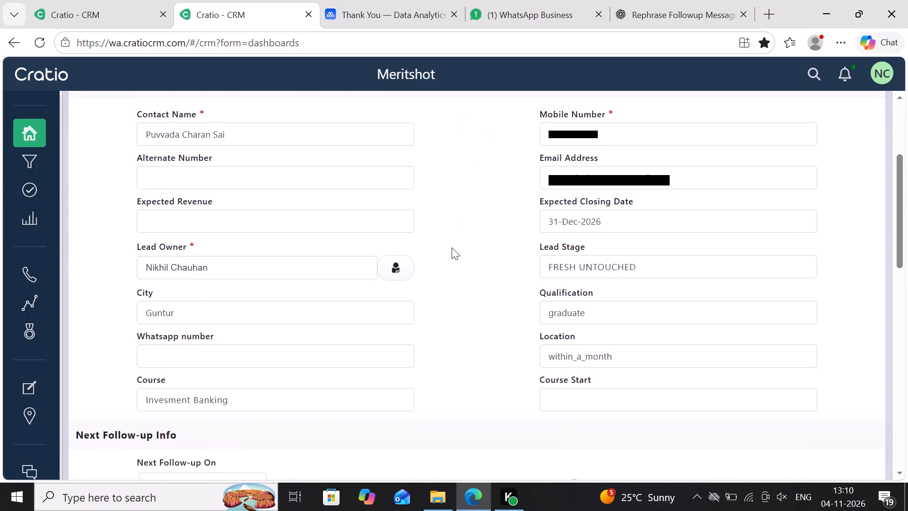
scroll(452, 247, "down", 2)
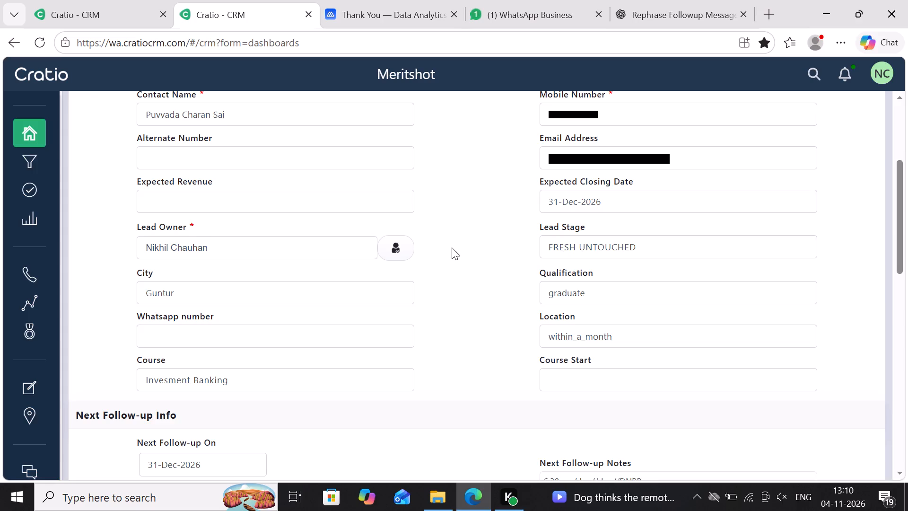
scroll(452, 247, "down", 5)
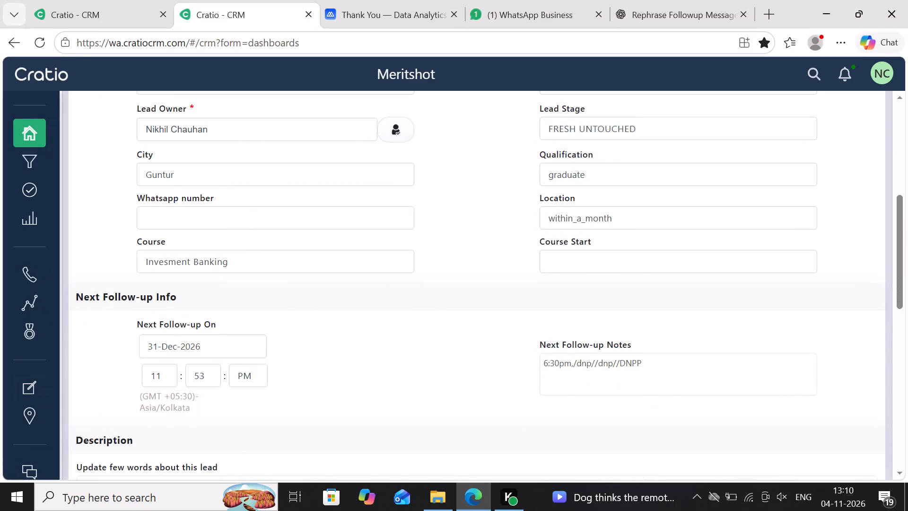
left_click_drag(206, 347, 137, 347)
left_click(120, 348)
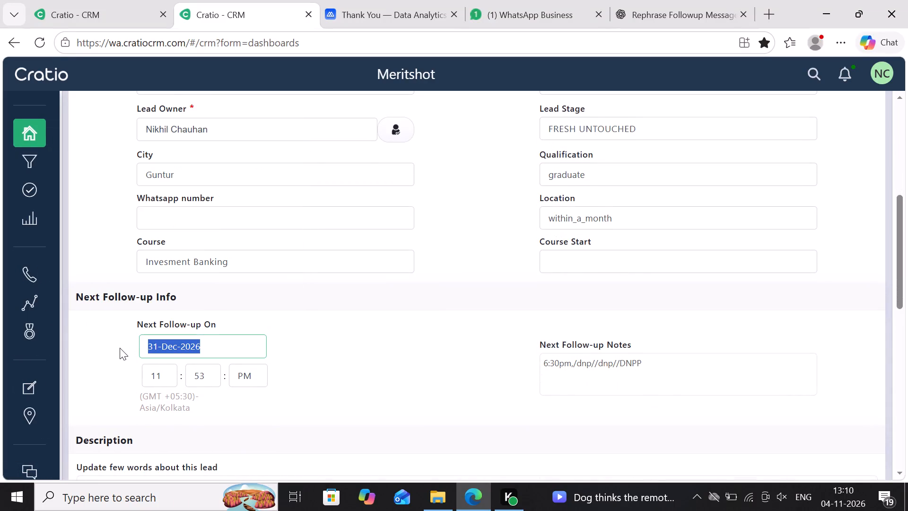
key("BackSpace")
left_click(158, 378)
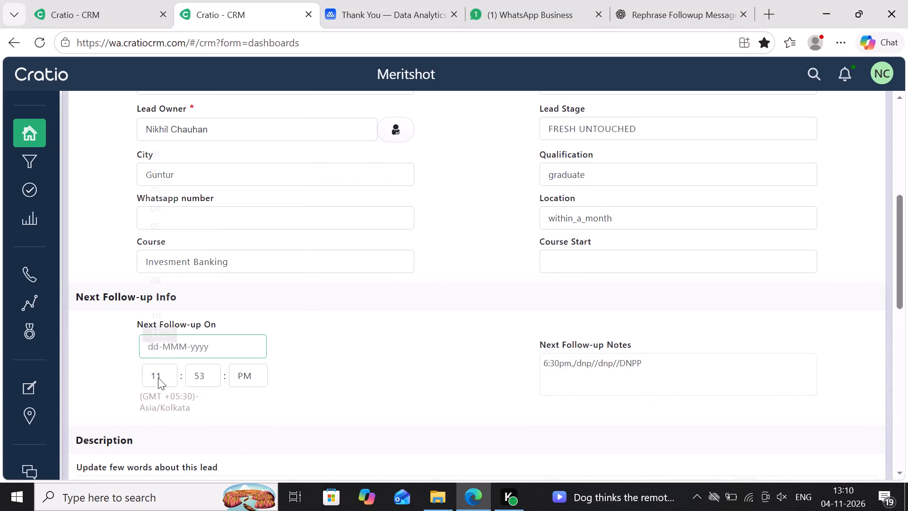
left_click(151, 131)
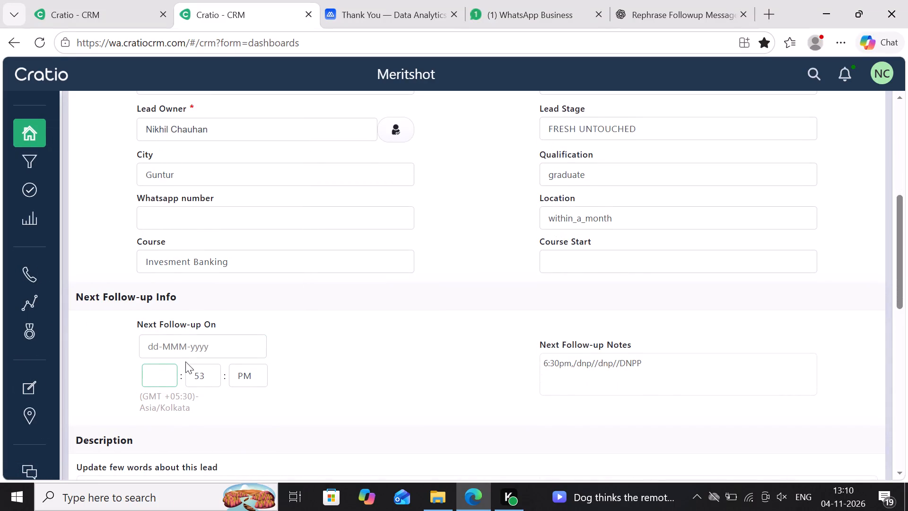
left_click(201, 370)
scroll(199, 93, "up", 4)
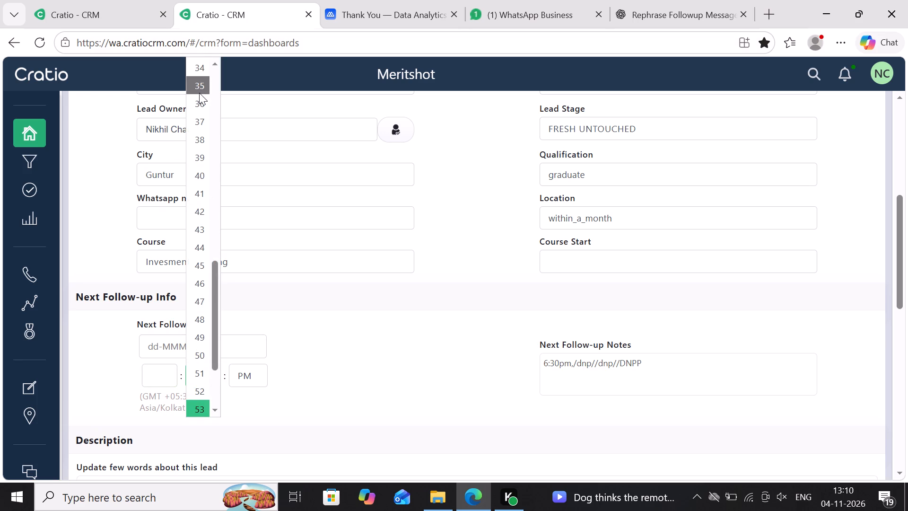
scroll(199, 93, "up", 20)
left_click(196, 72)
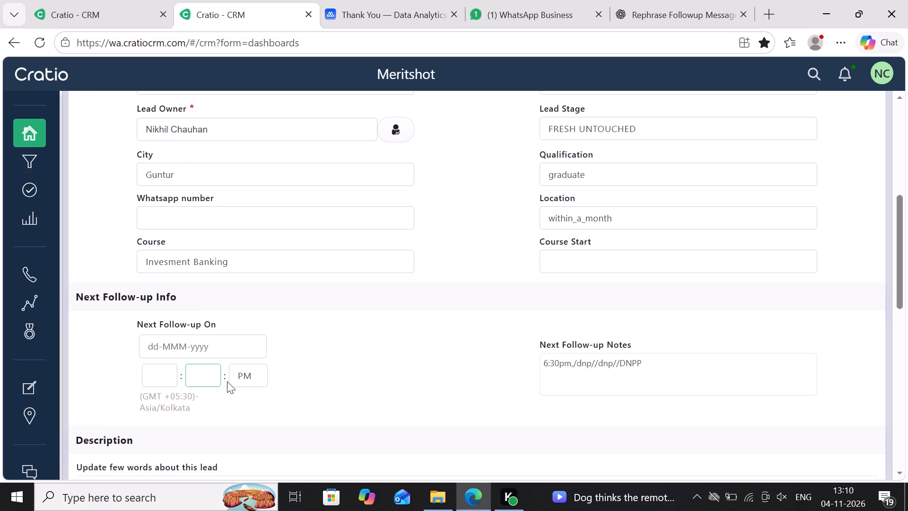
left_click(246, 376)
left_click(246, 396)
Append "//declined" to lead 16's next follow-up notes.
left_click(664, 370)
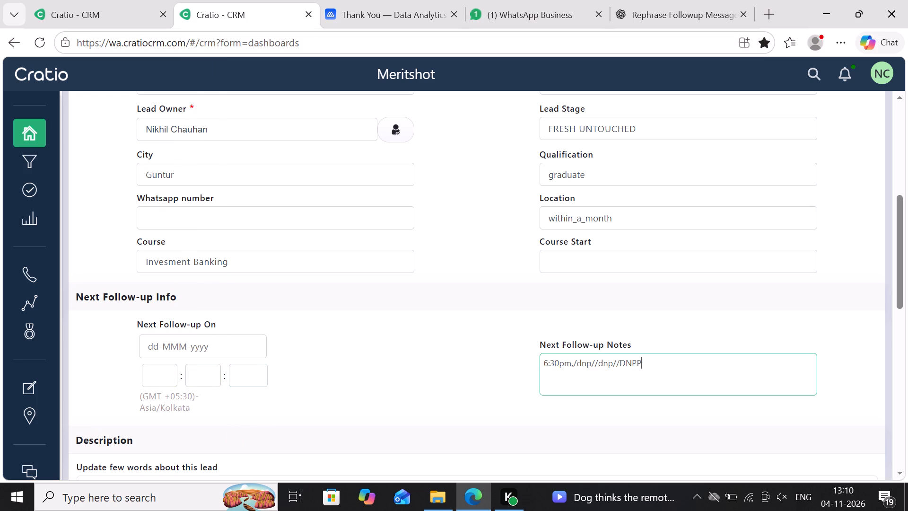
type("//")
type("declined")
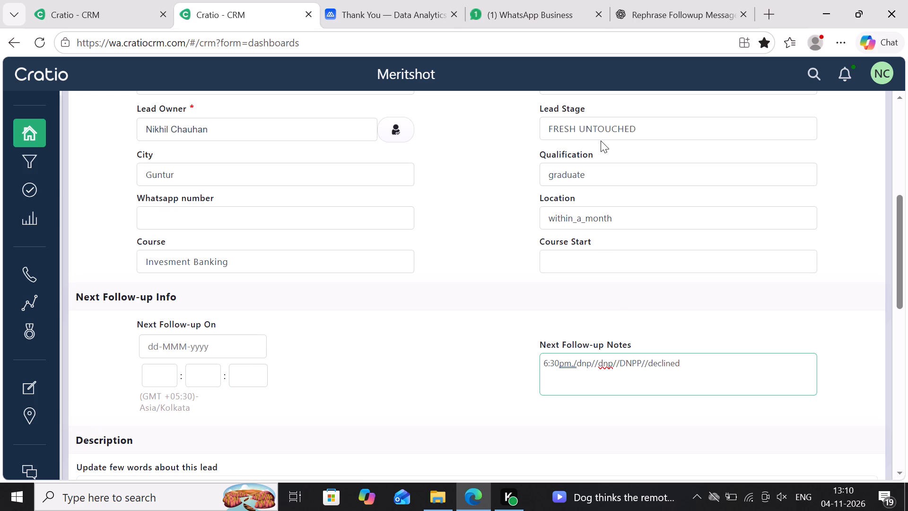
Set lead 16 of 48's lead stage to DID NOT PICKED and save the lead.
left_click(601, 133)
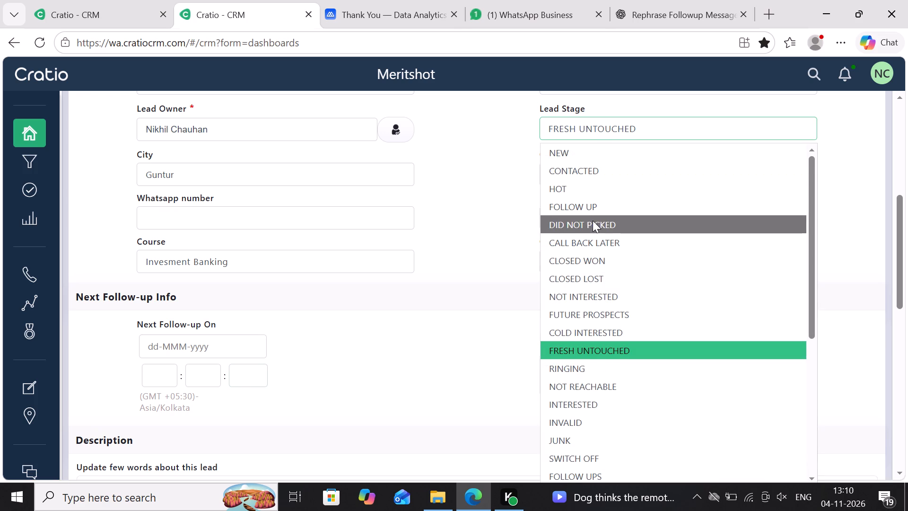
left_click(593, 220)
left_click(482, 177)
scroll(482, 177, "up", 20)
scroll(482, 177, "up", 20)
scroll(482, 177, "up", 17)
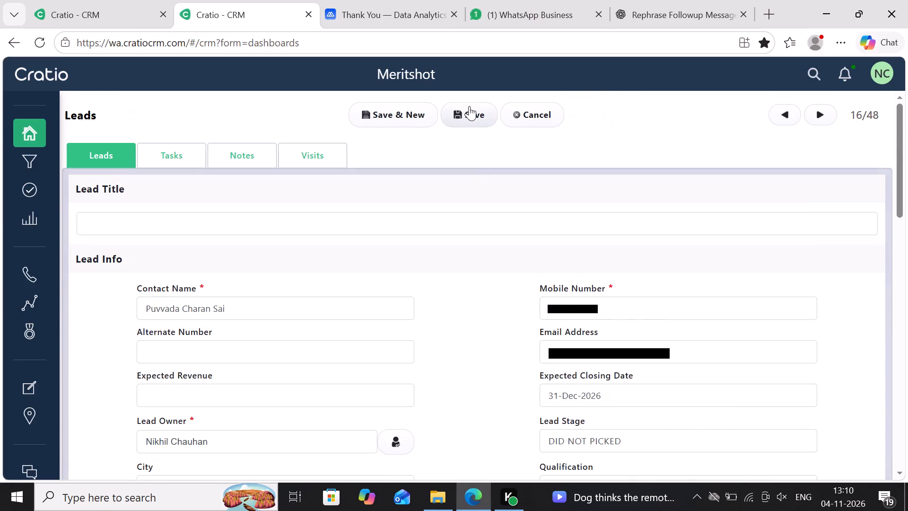
left_click(469, 106)
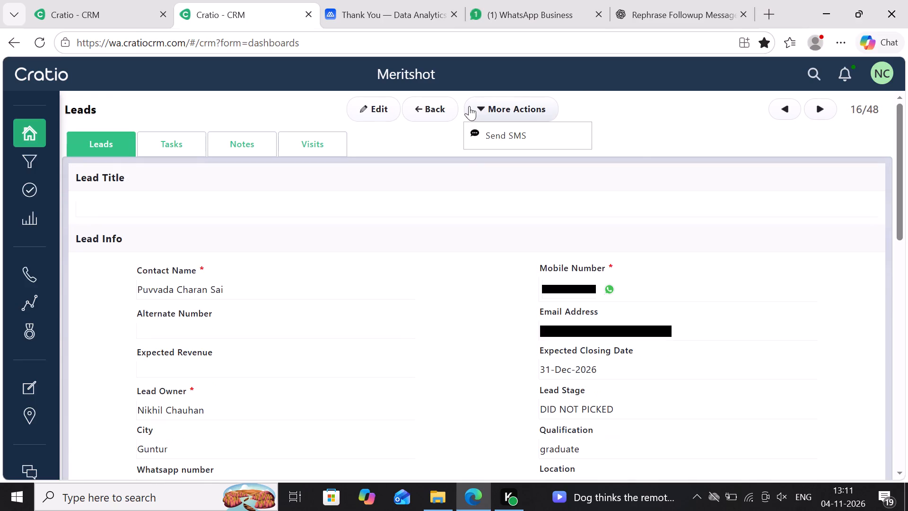
Open the next lead, 17 of 48, for editing and append "//vm" to its next follow-up notes.
left_click(831, 104)
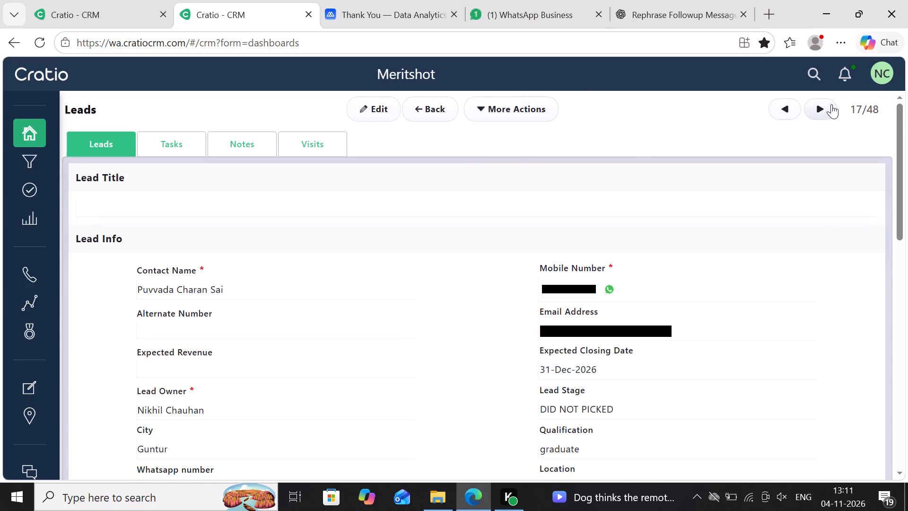
left_click(374, 108)
scroll(478, 313, "down", 6)
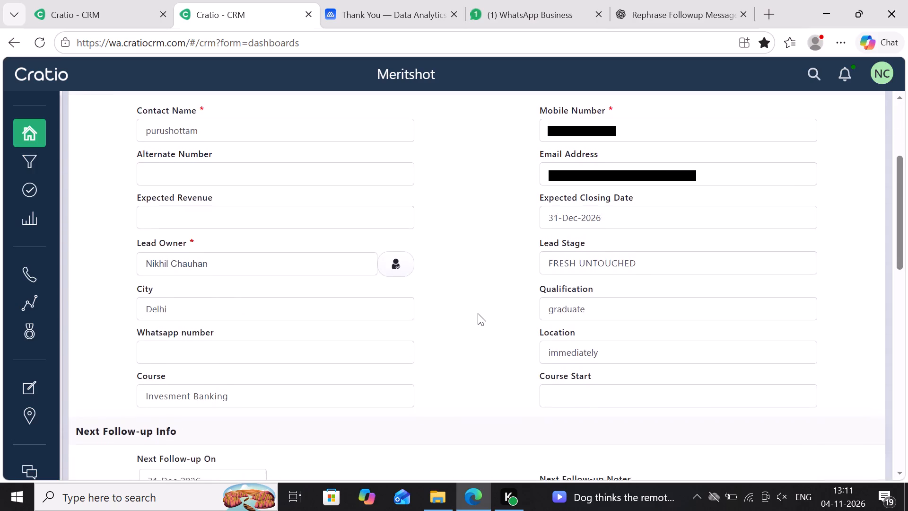
scroll(478, 313, "down", 3)
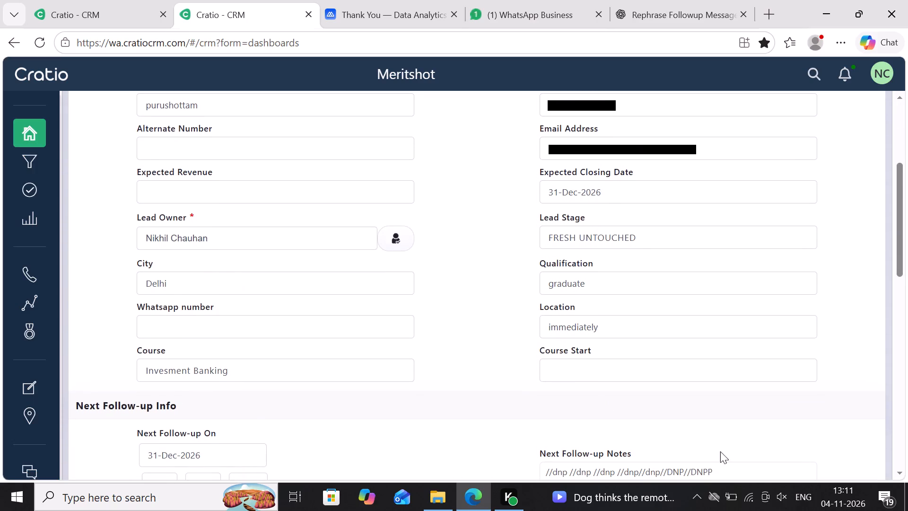
left_click(717, 471)
type("//")
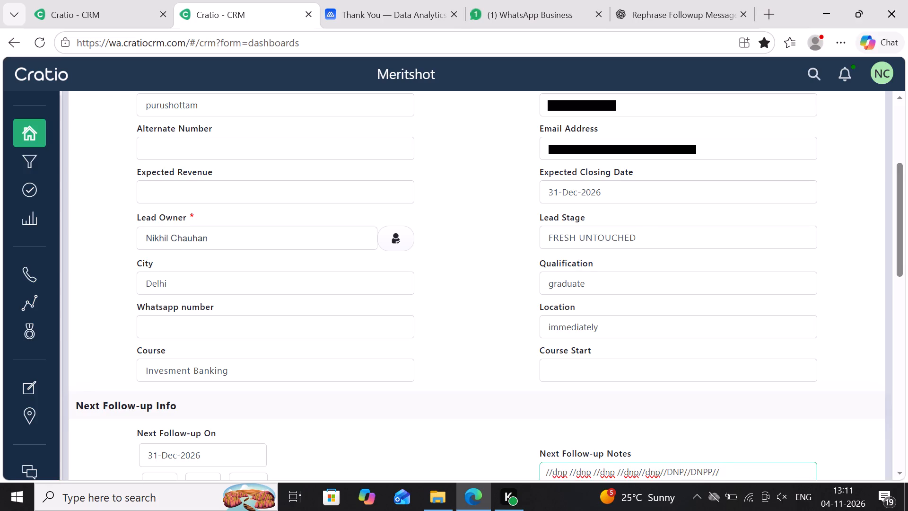
type("vm")
Clear lead 17's next follow-up date, hour, minutes and AM/PM value.
scroll(463, 372, "down", 8)
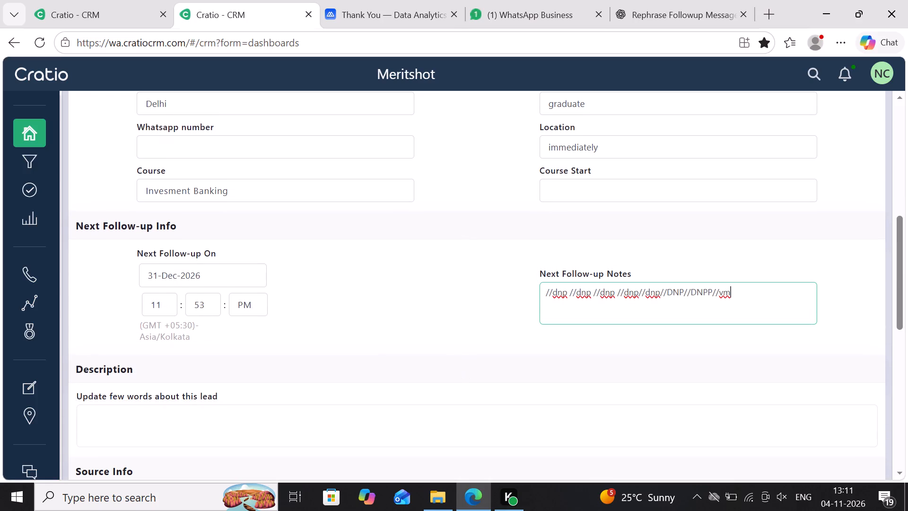
triple_click(199, 277)
left_click(199, 277)
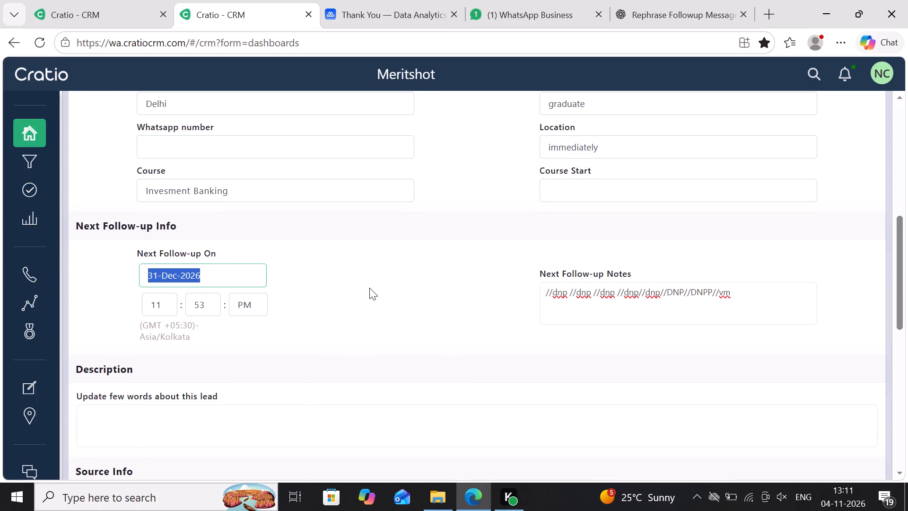
key("BackSpace")
left_click(152, 300)
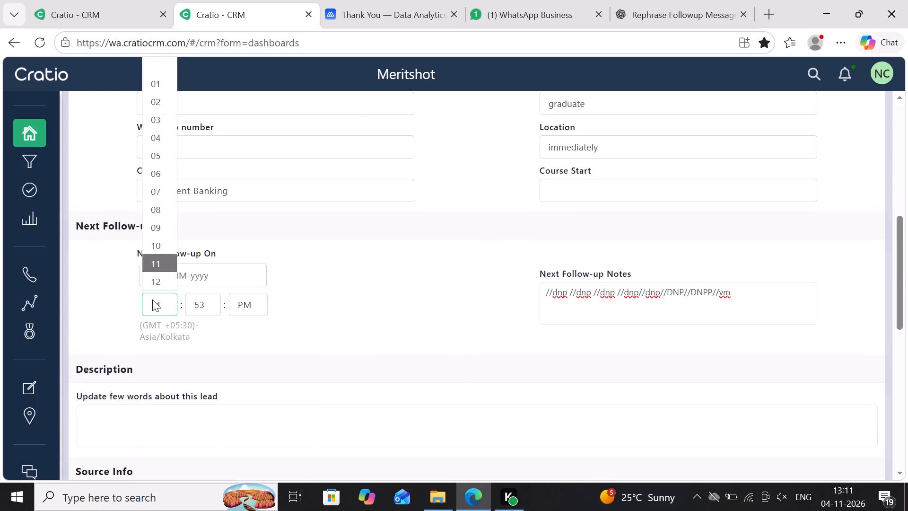
left_click(165, 72)
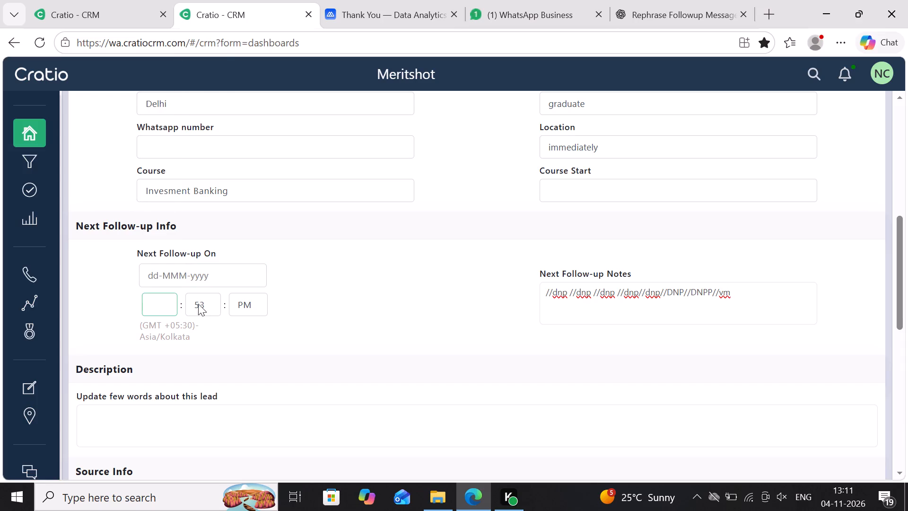
left_click(199, 308)
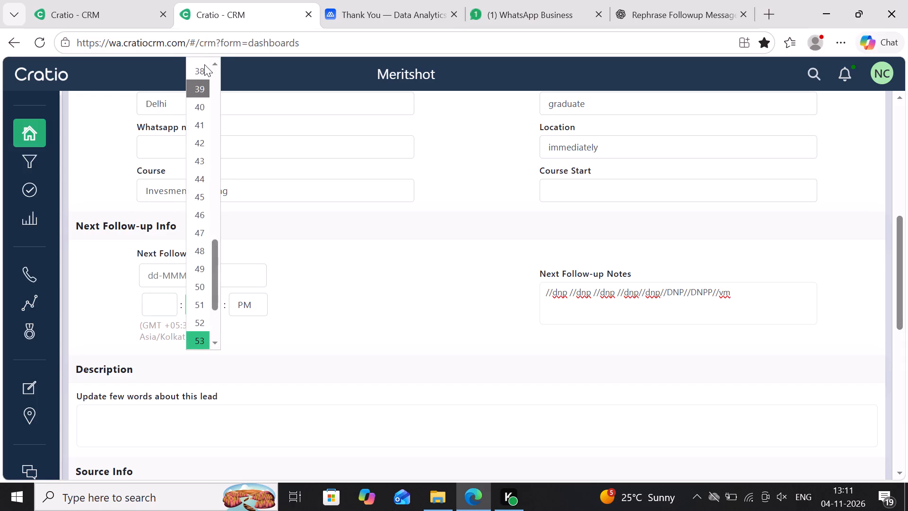
scroll(204, 64, "up", 20)
scroll(204, 64, "up", 13)
left_click(200, 65)
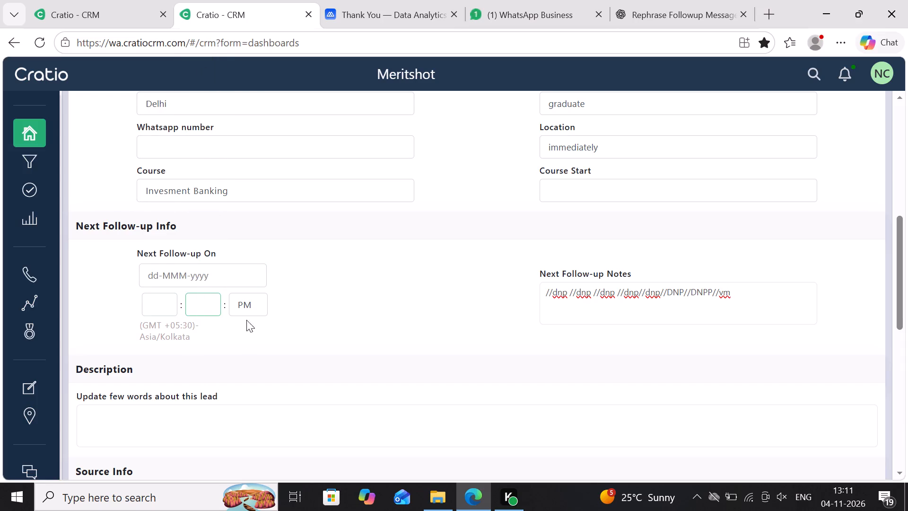
left_click(253, 305)
left_click(248, 325)
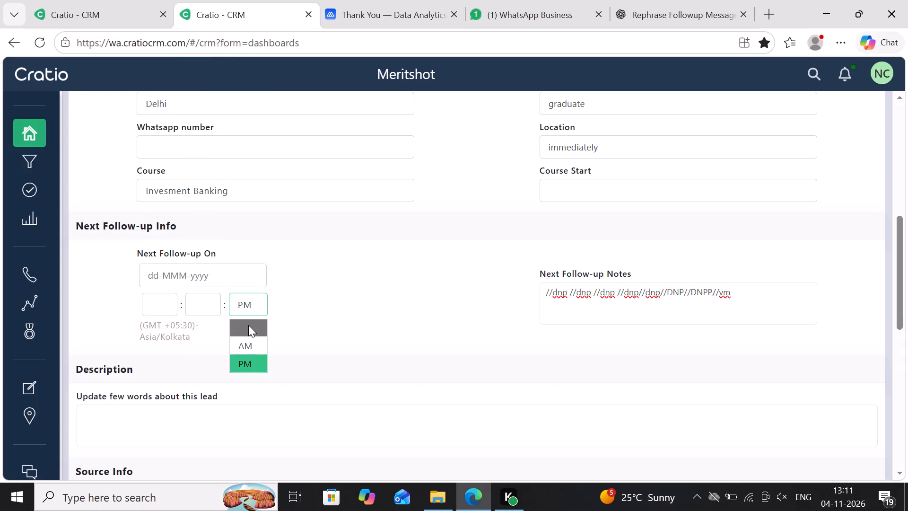
left_click(454, 261)
scroll(454, 261, "up", 13)
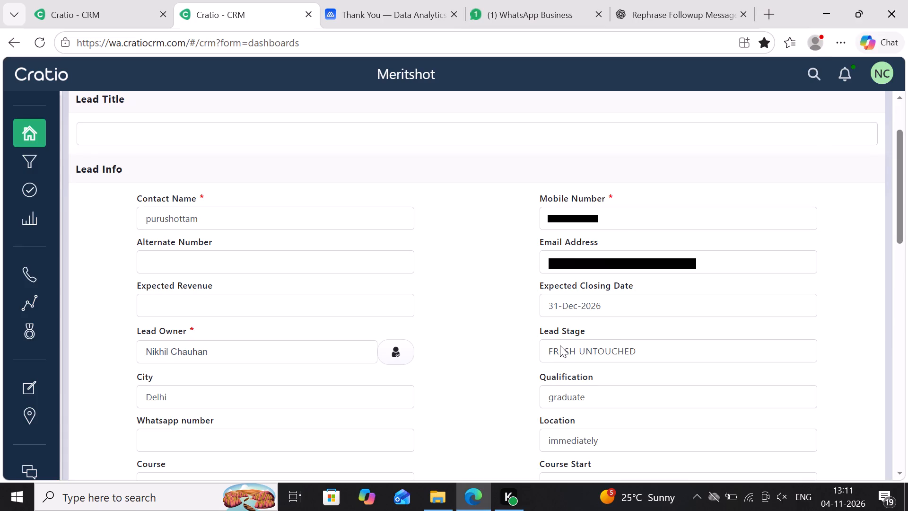
Set lead 17 of 48's lead stage to CLOSED LOST and save the lead.
left_click(560, 345)
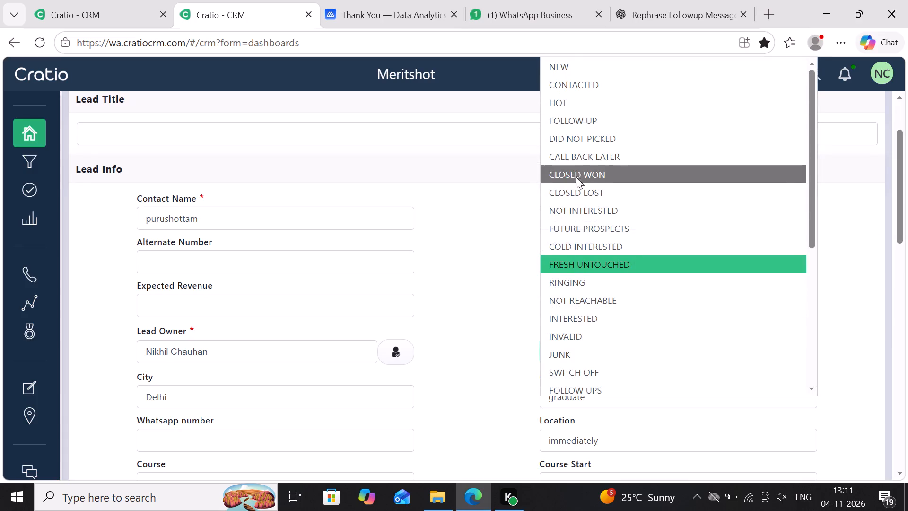
left_click(577, 193)
left_click(496, 272)
scroll(496, 277, "up", 20)
scroll(496, 277, "up", 1)
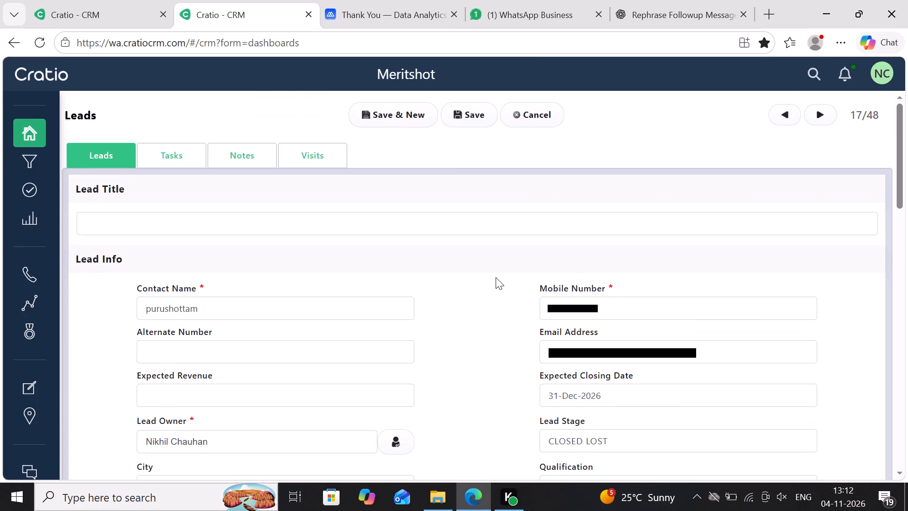
scroll(496, 277, "up", 3)
left_click(468, 112)
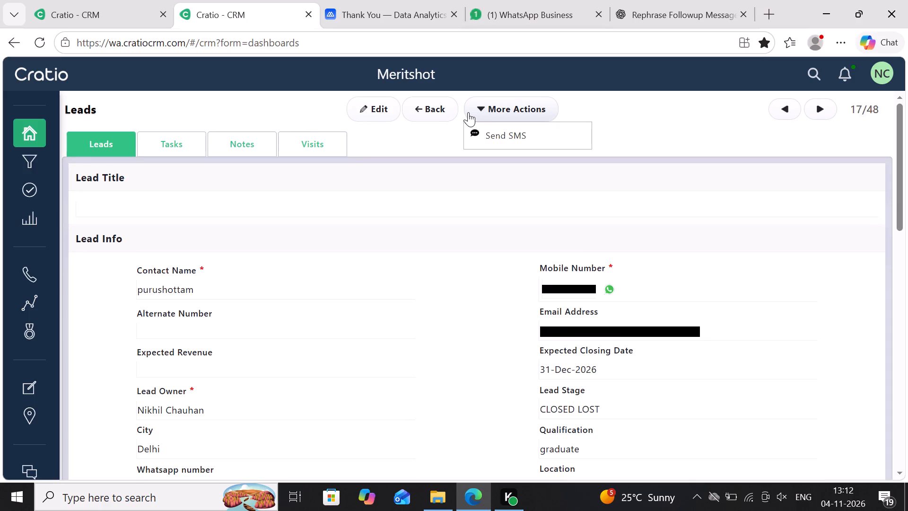
Open the next lead, 18 of 48, for editing and append "//" to its next follow-up notes.
left_click(826, 109)
left_click(377, 110)
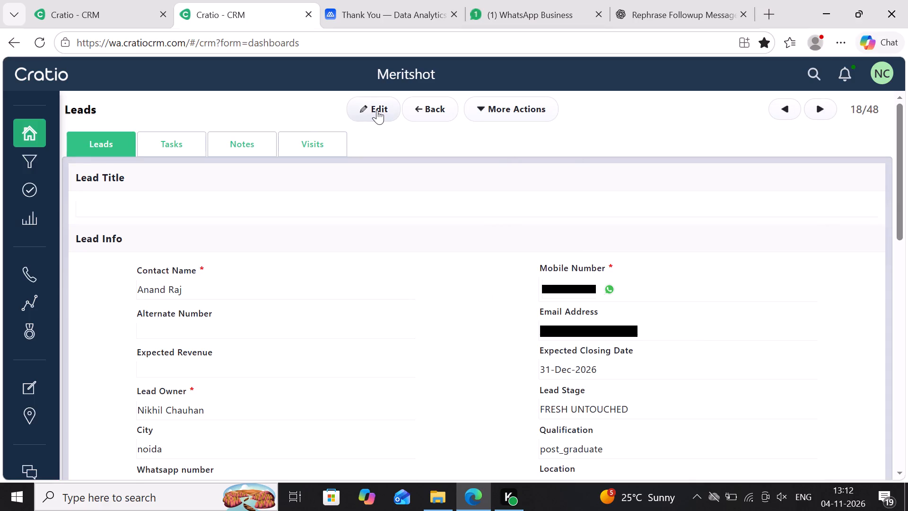
scroll(487, 309, "down", 9)
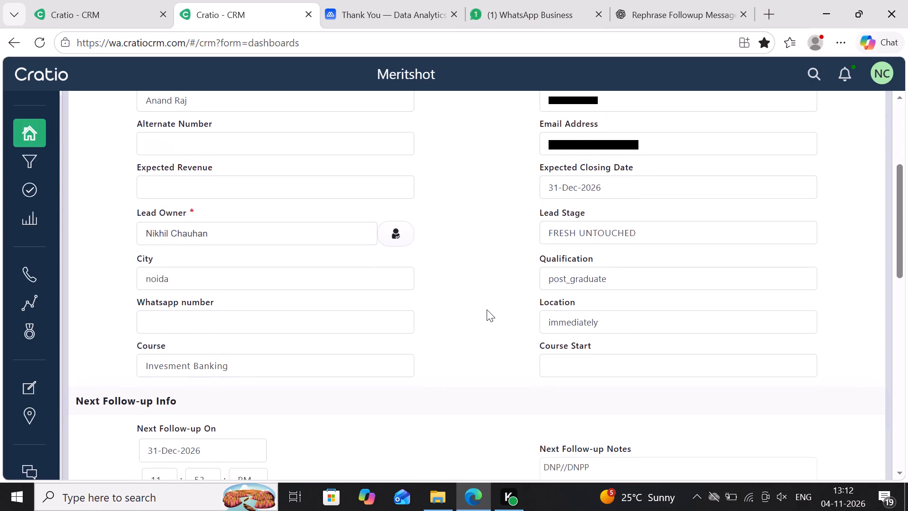
left_click(601, 466)
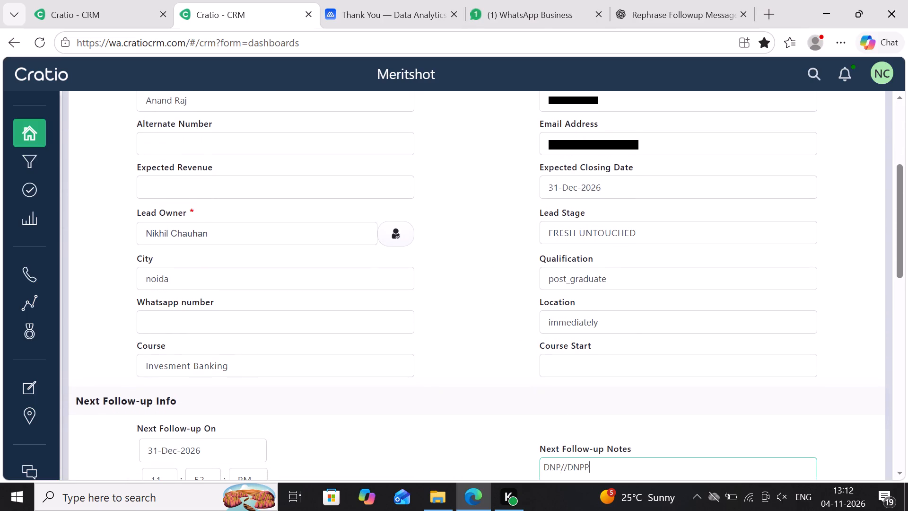
type("//")
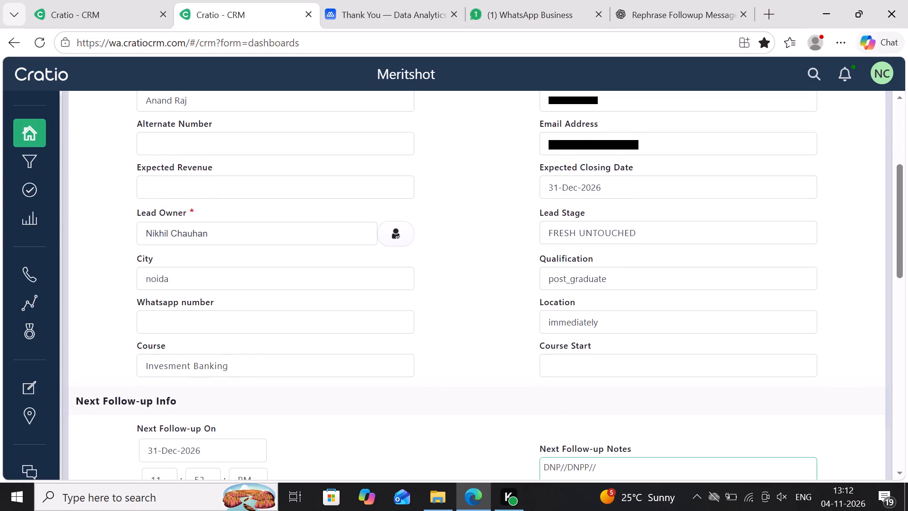
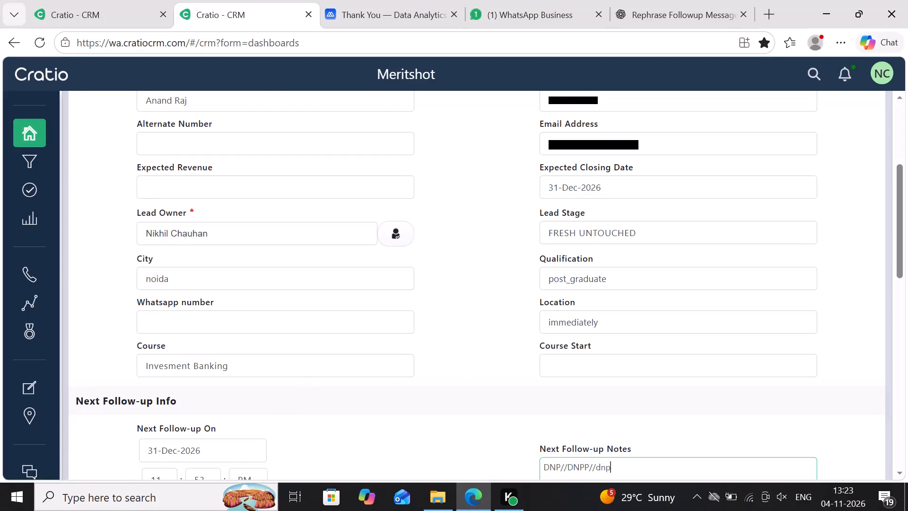
Clear lead 18's next follow-up date, hour, minutes and AM/PM value.
left_click_drag(203, 453, 129, 441)
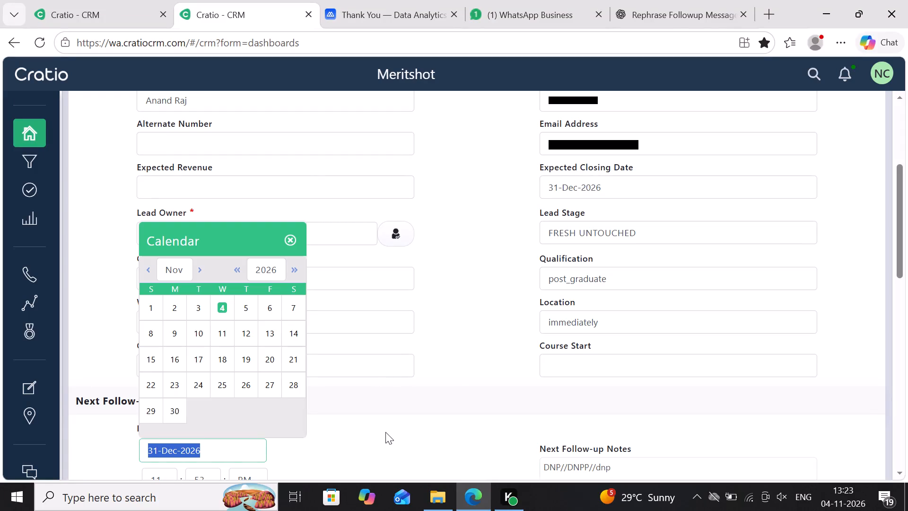
left_click(385, 432)
key("BackSpace")
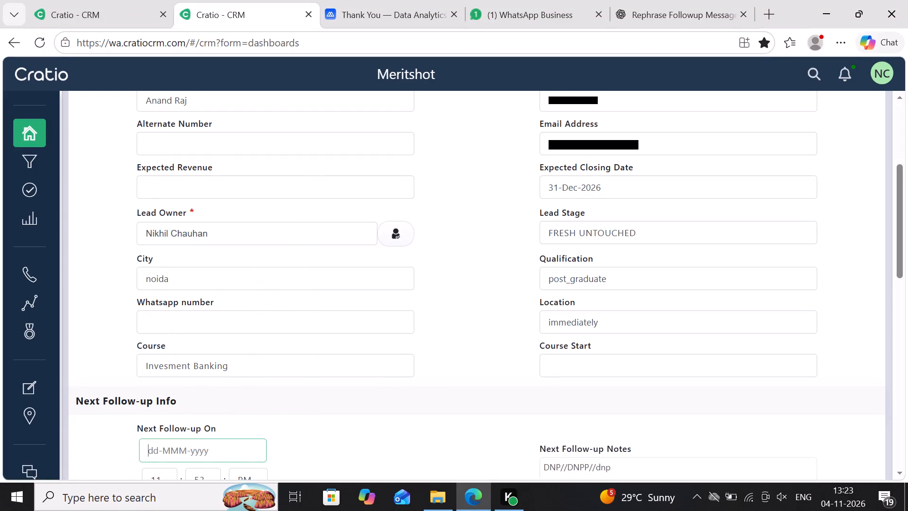
scroll(346, 417, "down", 9)
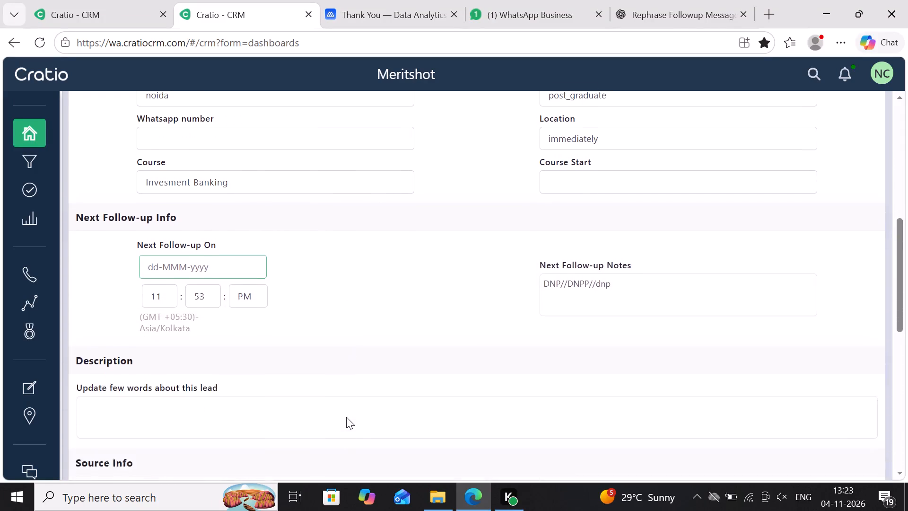
scroll(346, 417, "down", 1)
left_click(169, 248)
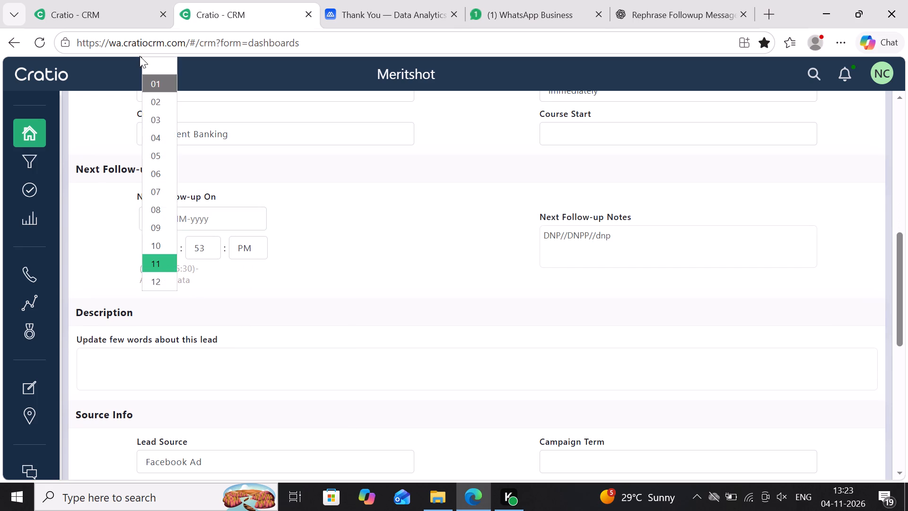
left_click(151, 59)
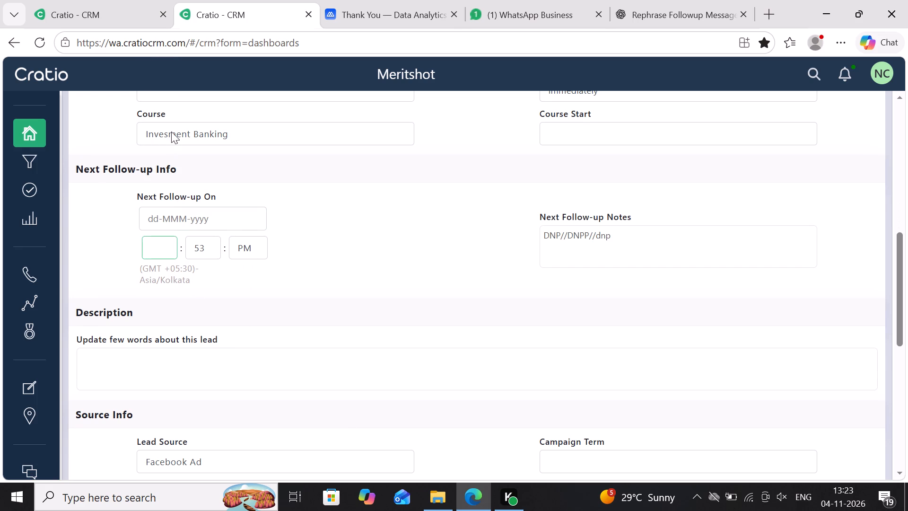
left_click(201, 244)
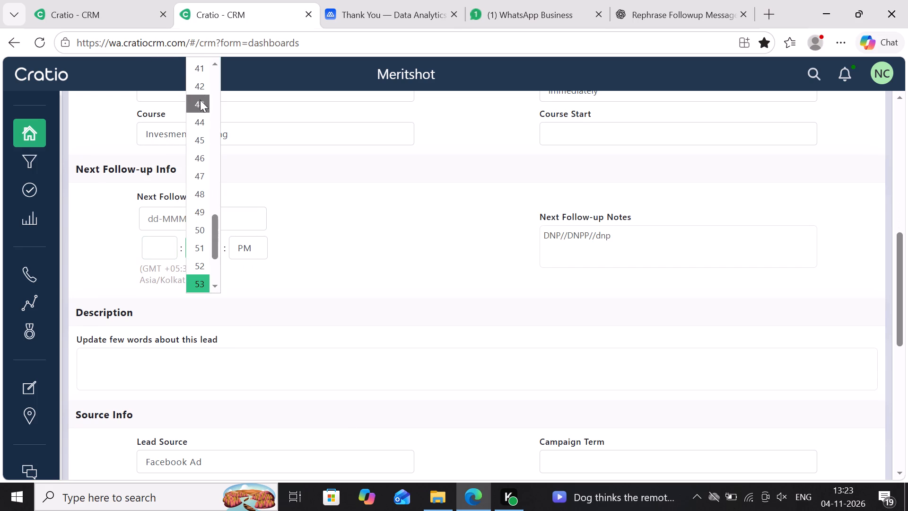
scroll(200, 74, "up", 20)
scroll(200, 74, "up", 20)
scroll(200, 74, "up", 20)
left_click(199, 64)
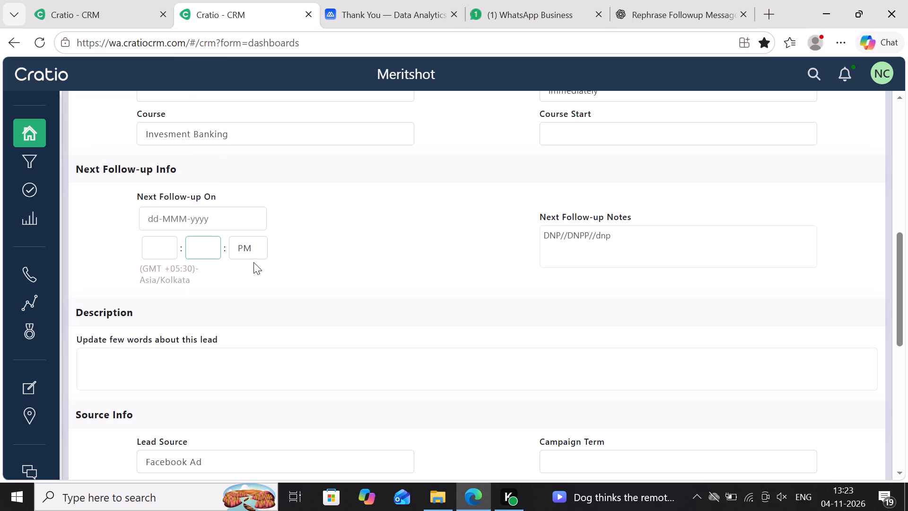
left_click(253, 250)
left_click(248, 278)
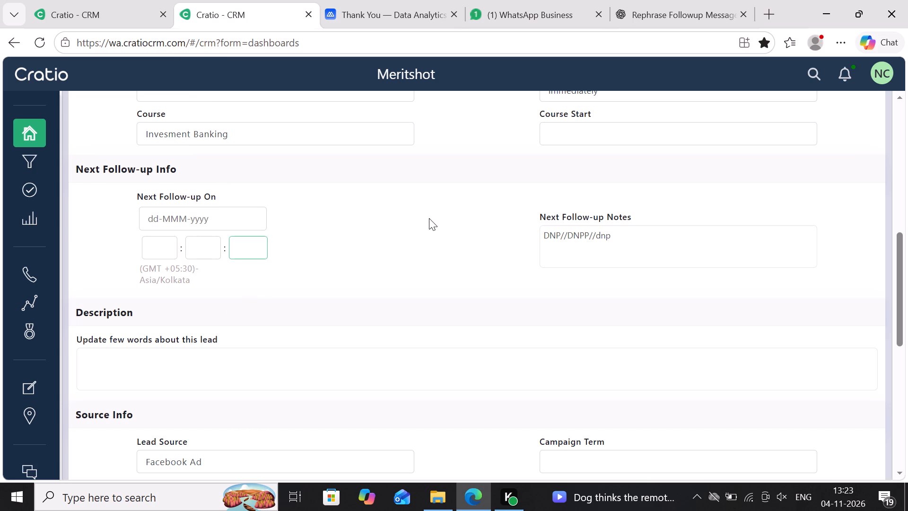
left_click(431, 200)
Set lead 18 of 48's lead stage to DID NOT PICKED and save the lead.
scroll(431, 200, "up", 9)
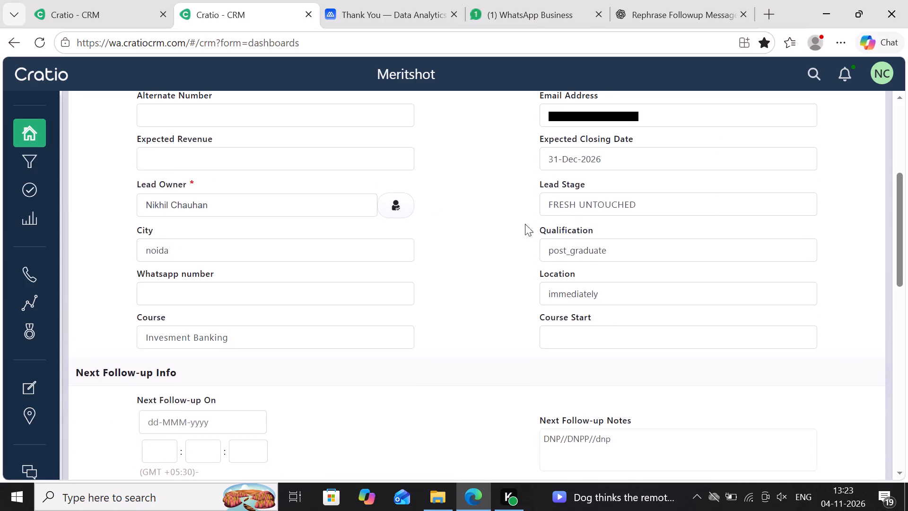
left_click(584, 202)
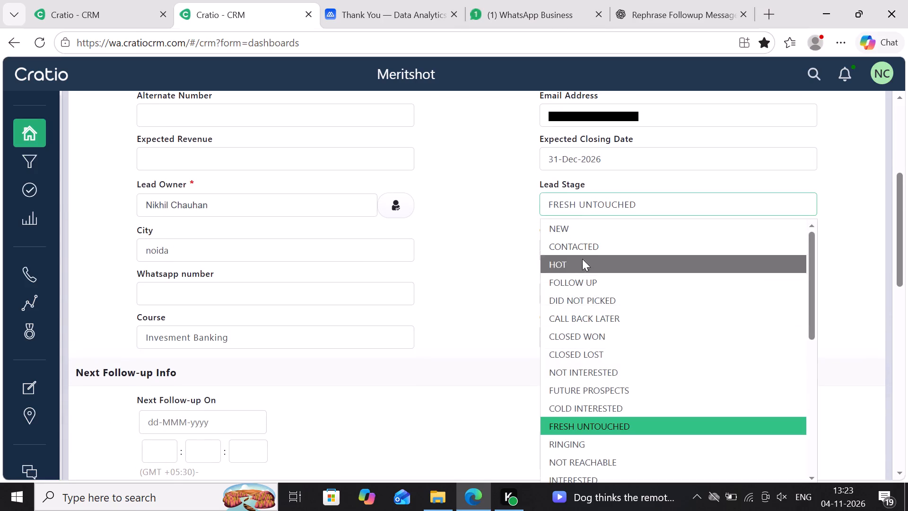
left_click(584, 296)
scroll(474, 203, "up", 20)
scroll(474, 203, "up", 20)
scroll(474, 203, "up", 20)
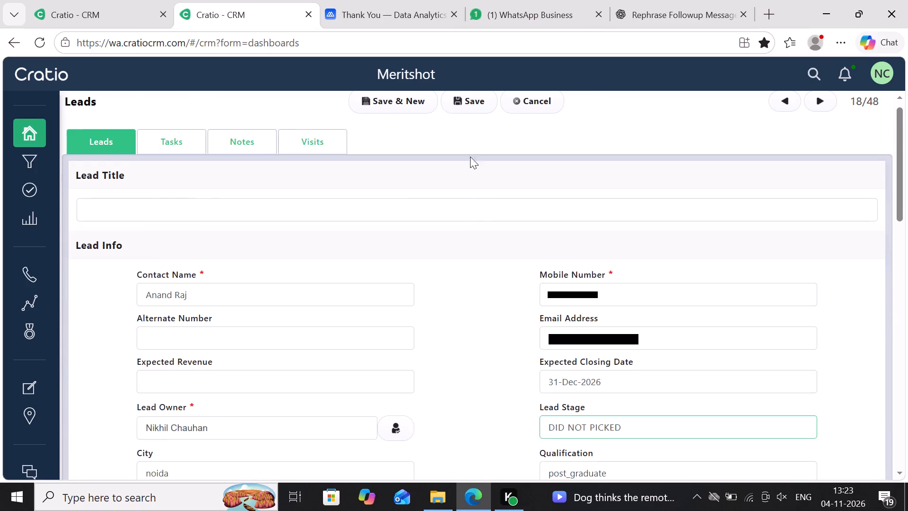
left_click(465, 115)
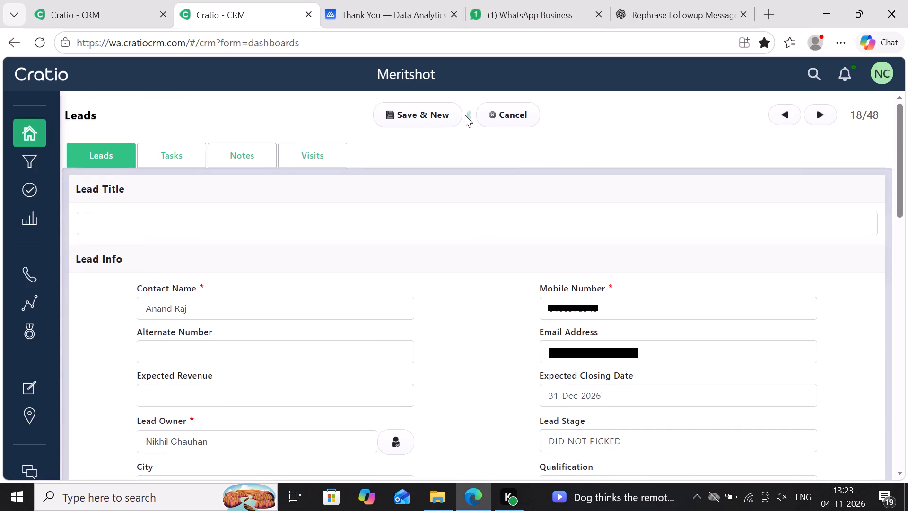
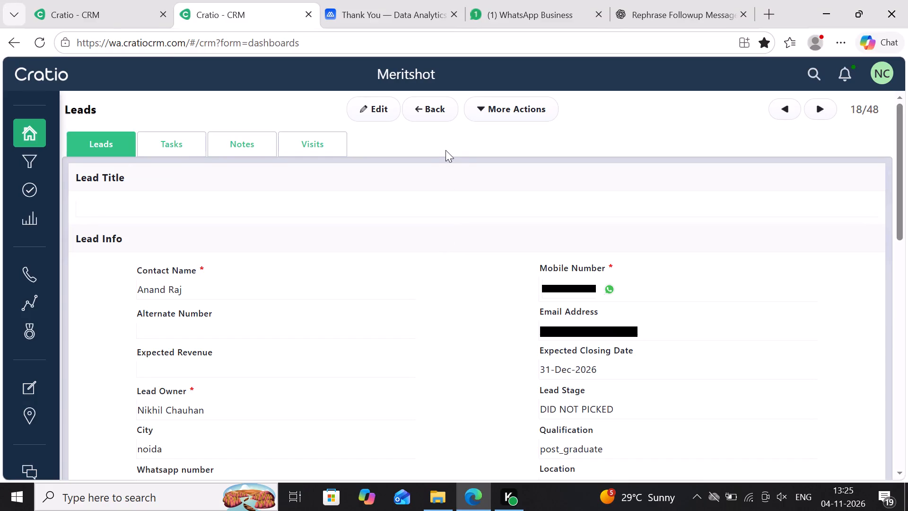
Reopen lead 18 of 48 for editing to work on its next follow-up details.
left_click(379, 116)
scroll(476, 314, "down", 2)
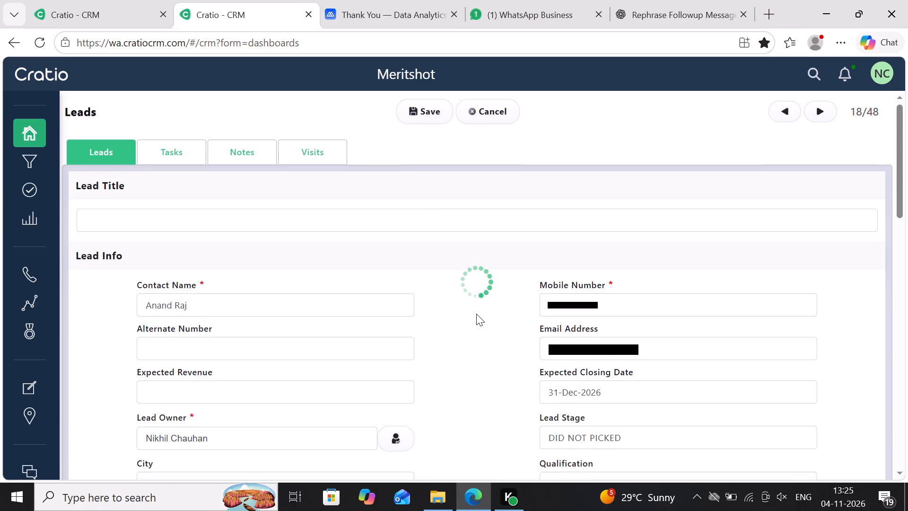
scroll(476, 314, "down", 6)
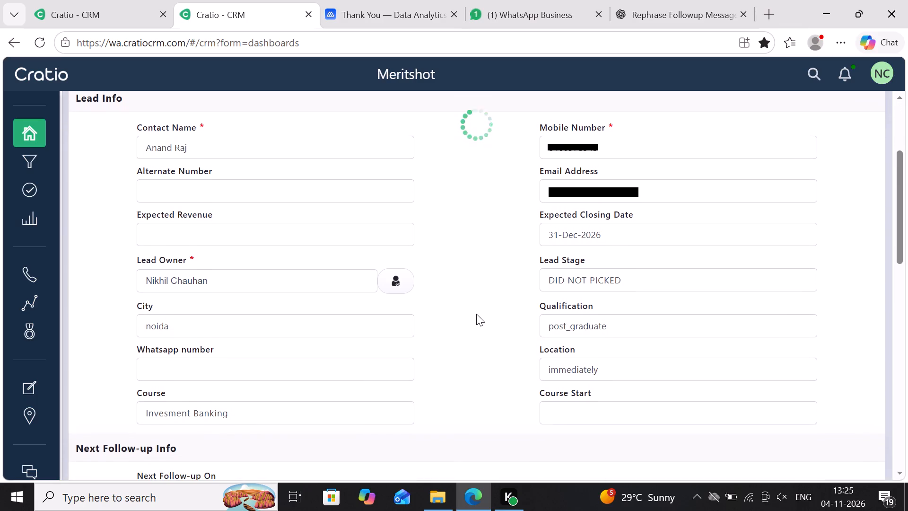
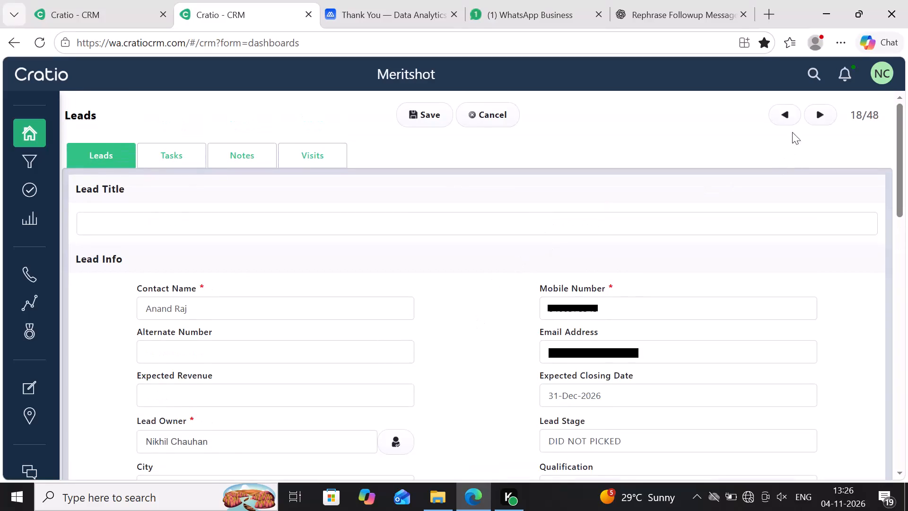
Advance from lead 18 to record 19 of 48.
left_click(819, 109)
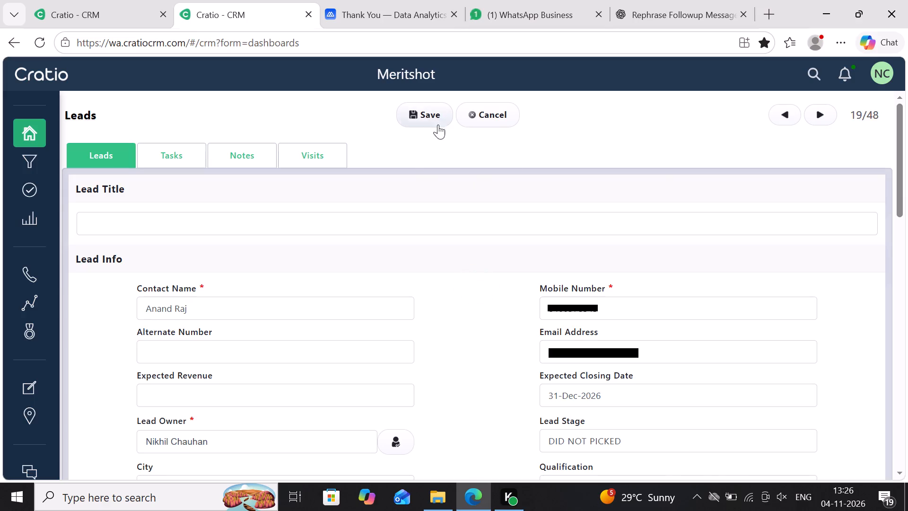
Switch the computer's Wi-Fi connection from Meritshot_Jio to Meritshot Deco with automatic connection enabled.
left_click(751, 496)
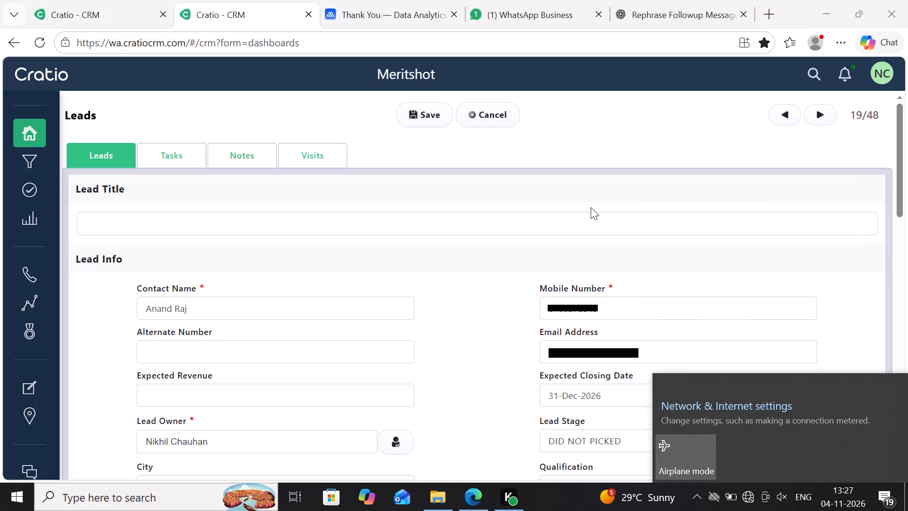
left_click(591, 207)
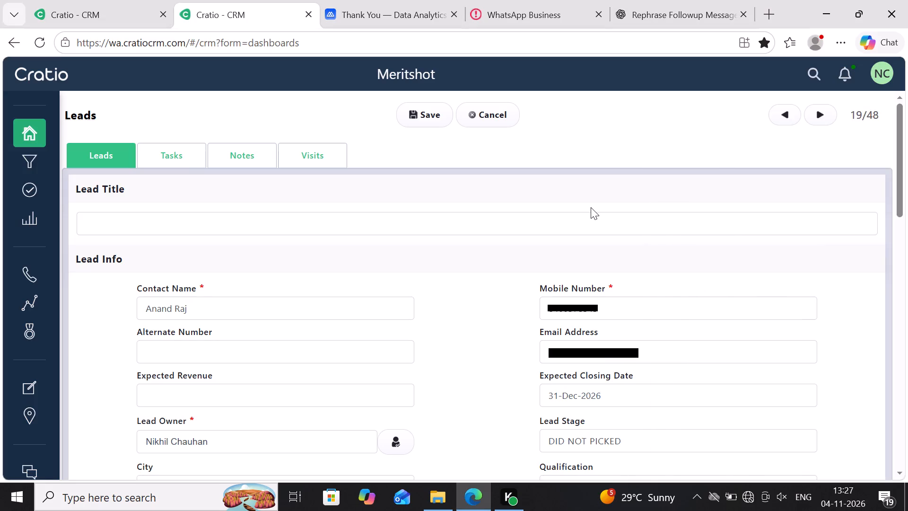
left_click(749, 492)
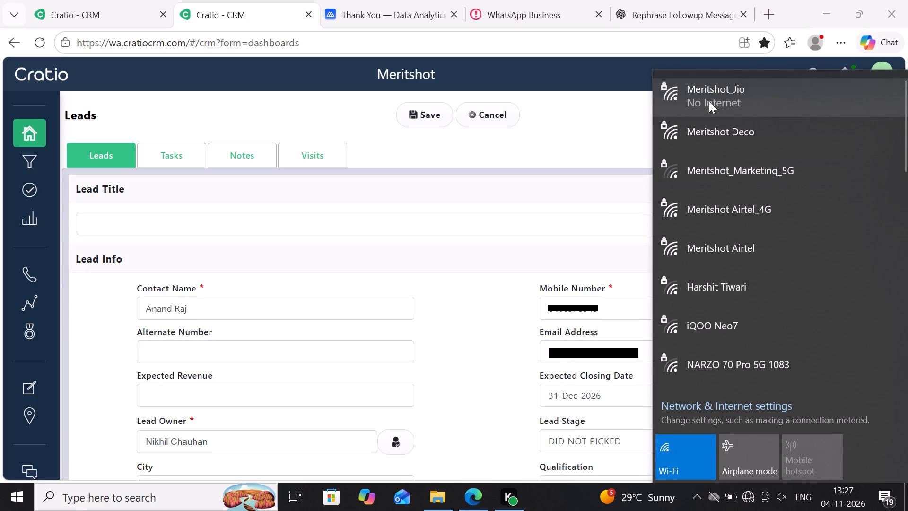
left_click(709, 101)
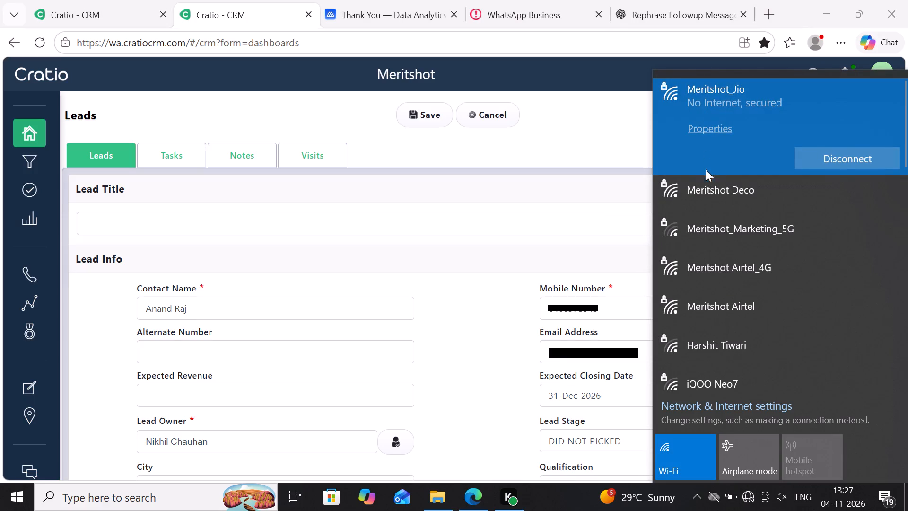
left_click(708, 185)
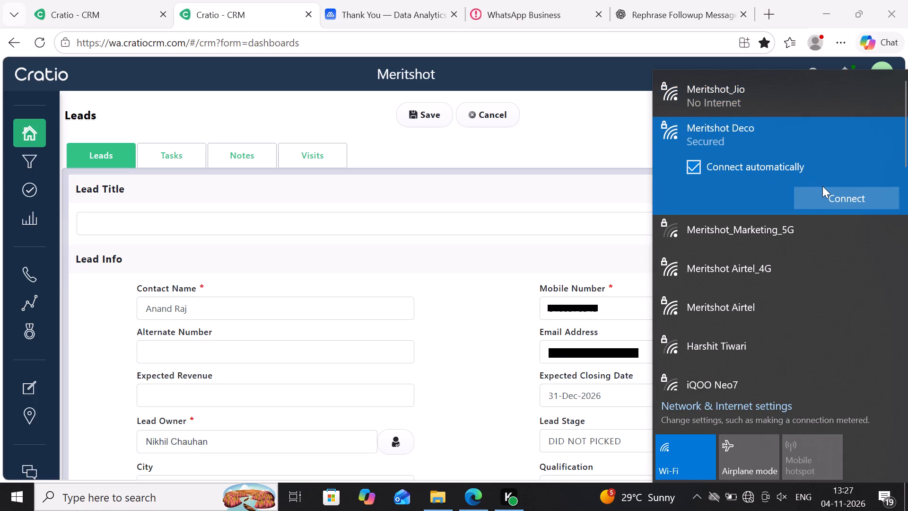
left_click(827, 194)
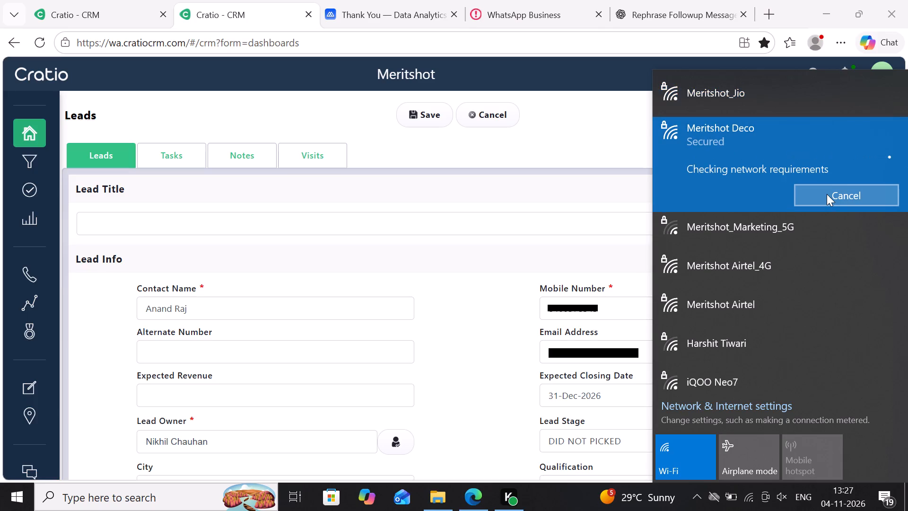
left_click(582, 145)
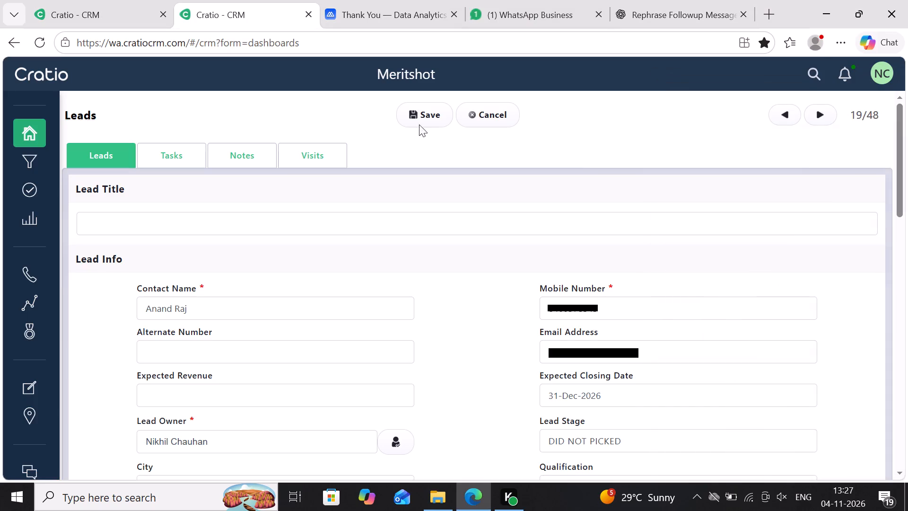
Save the open lead record, 19 of 48.
left_click(448, 114)
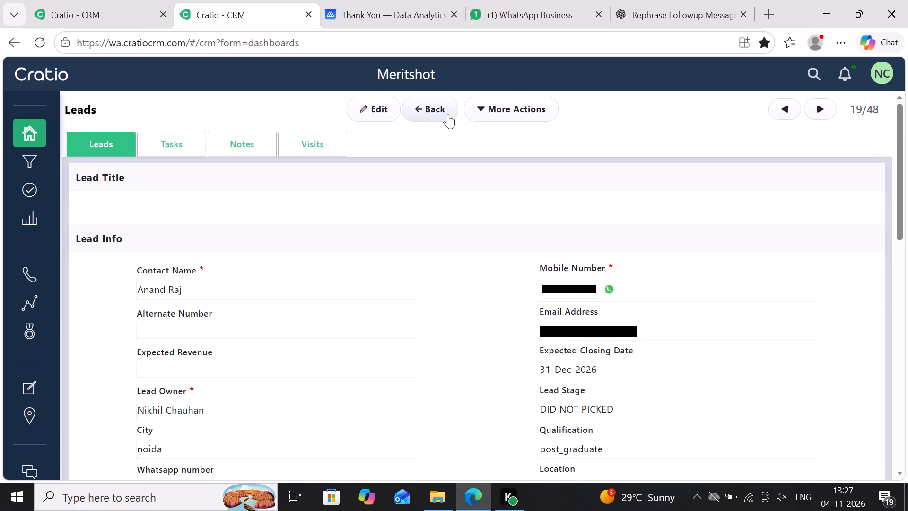
Open the next lead, 20 of 48, for editing and go to its next follow-up details.
left_click(825, 99)
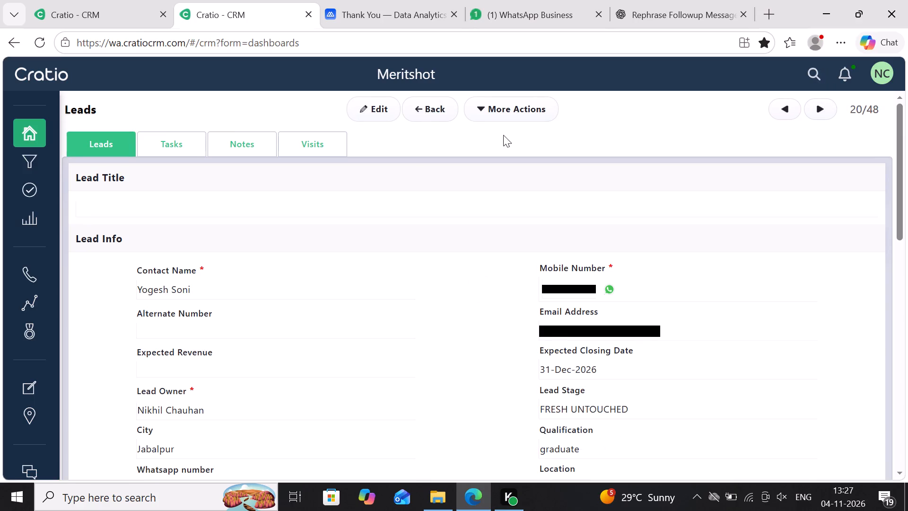
left_click(378, 106)
scroll(496, 325, "down", 4)
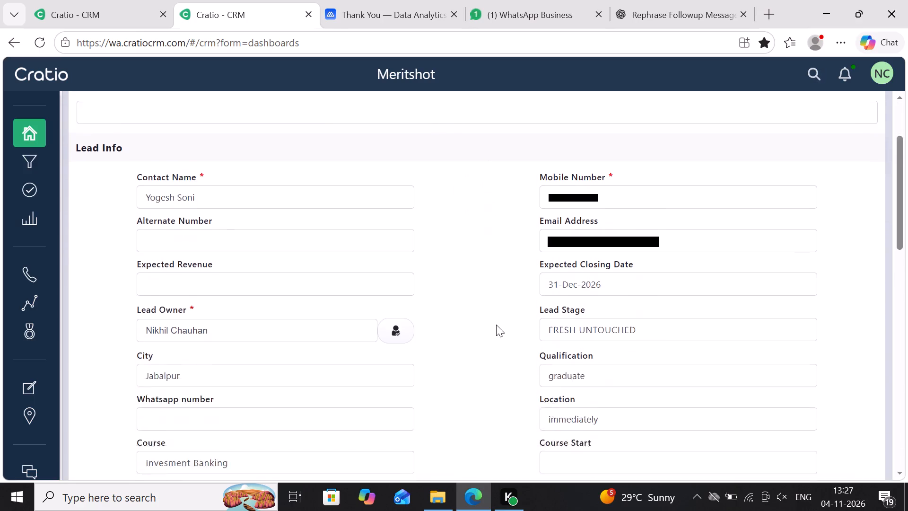
scroll(496, 325, "down", 4)
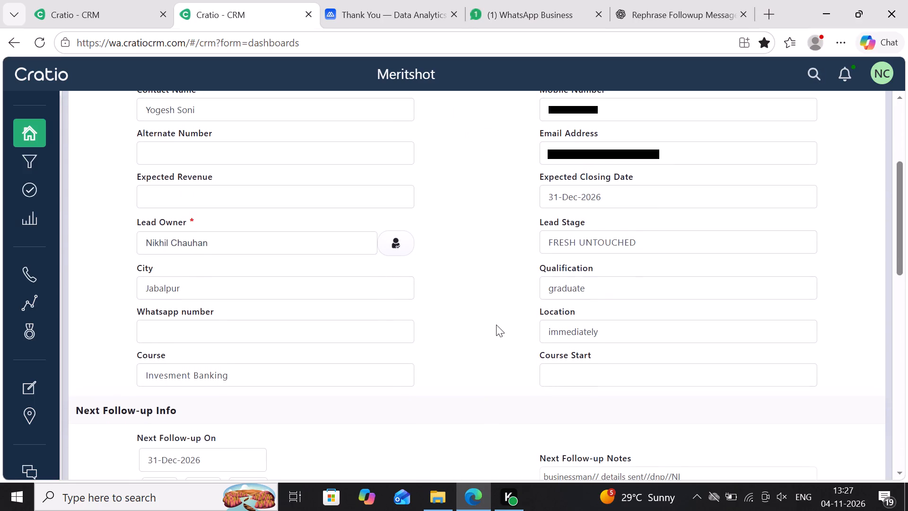
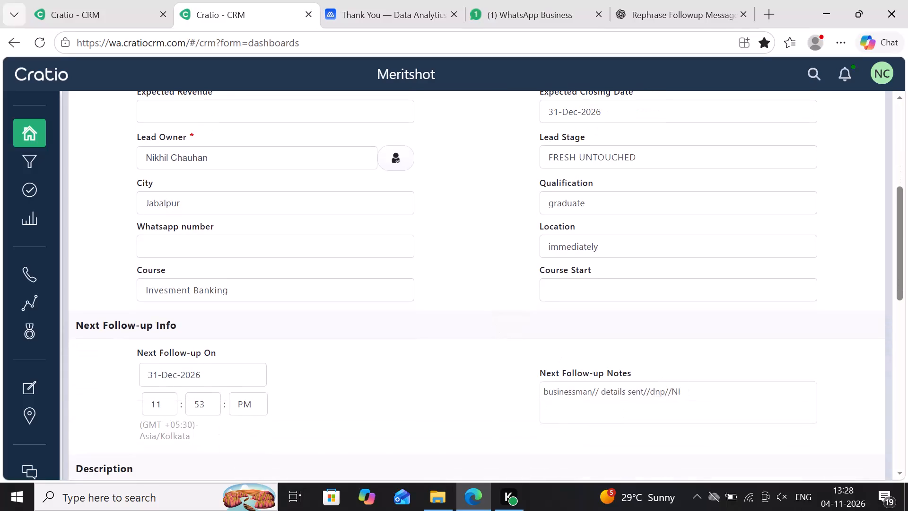
Append "//dnp" to the next follow-up notes of lead 20 of 48.
left_click(700, 395)
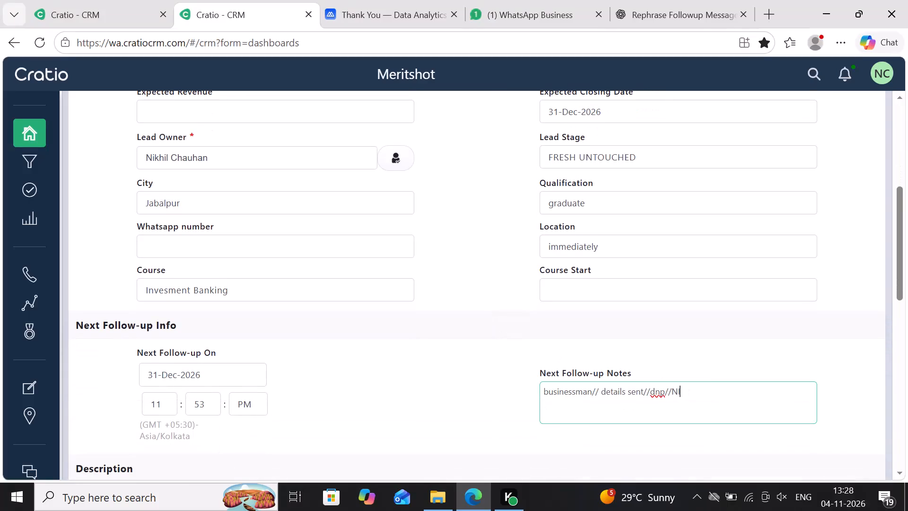
type("//dnp")
Clear the next follow-up date along with its hour, minute and AM/PM values for lead 20.
triple_click(213, 366)
left_click(213, 366)
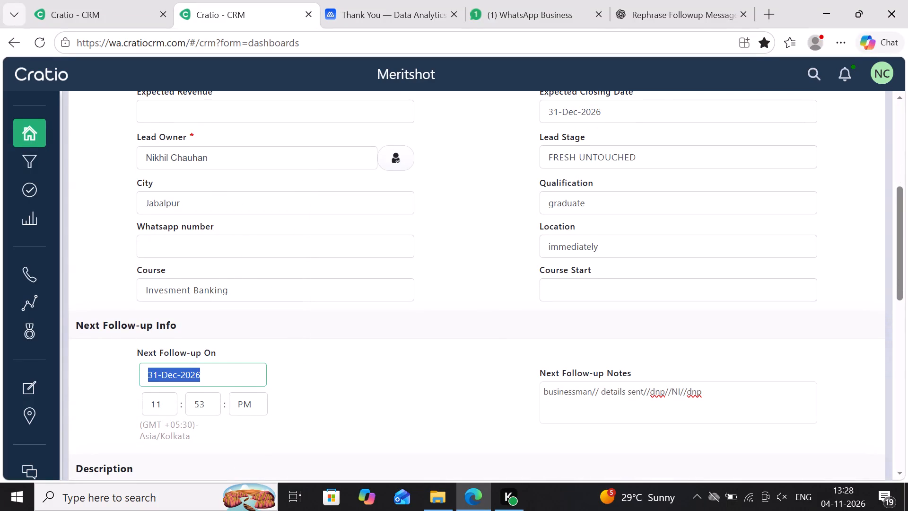
key("BackSpace")
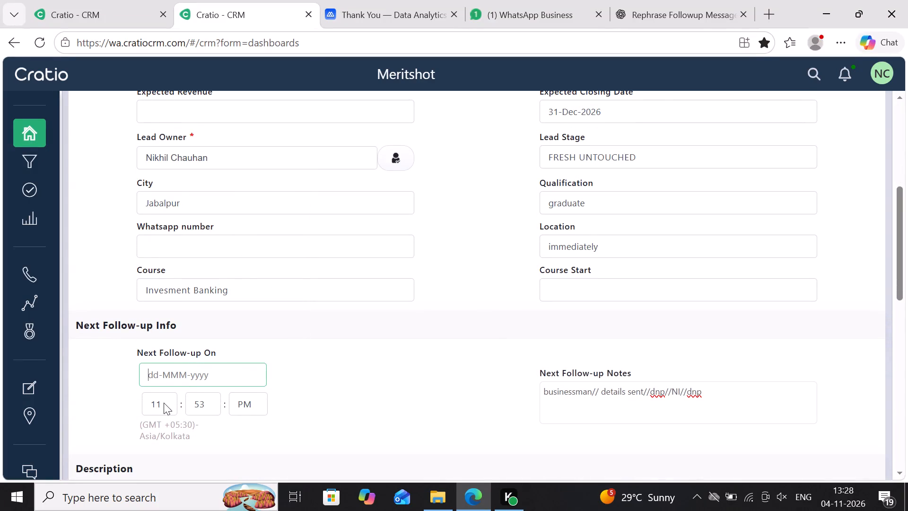
left_click(164, 403)
left_click(156, 172)
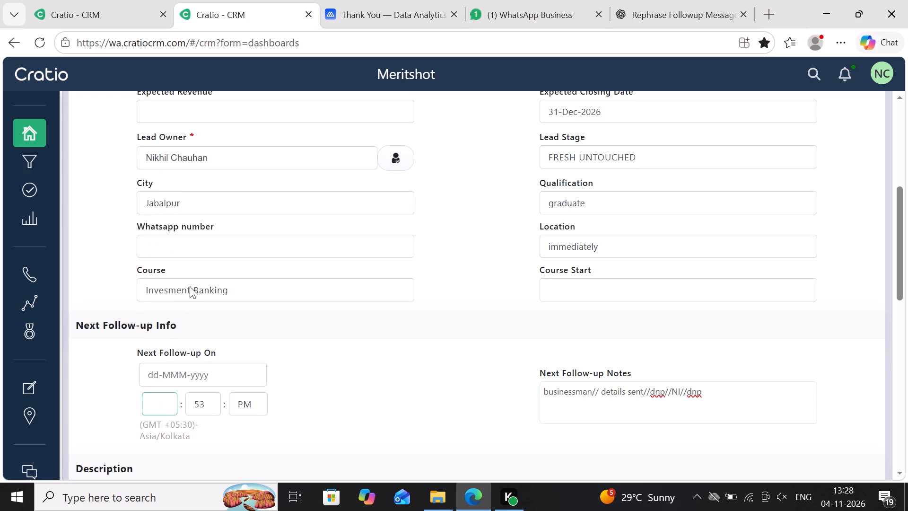
left_click(201, 401)
scroll(201, 324, "up", 7)
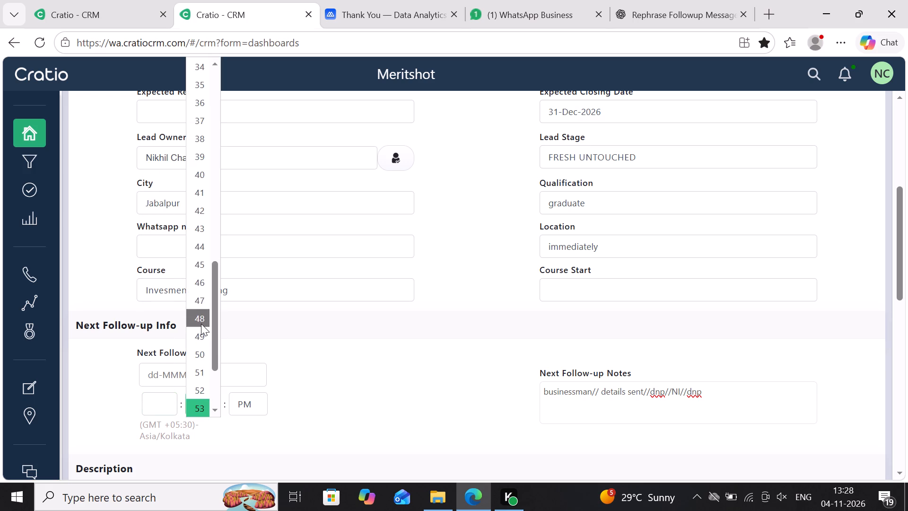
scroll(201, 324, "up", 20)
scroll(201, 324, "up", 20)
scroll(201, 324, "up", 20)
left_click(200, 64)
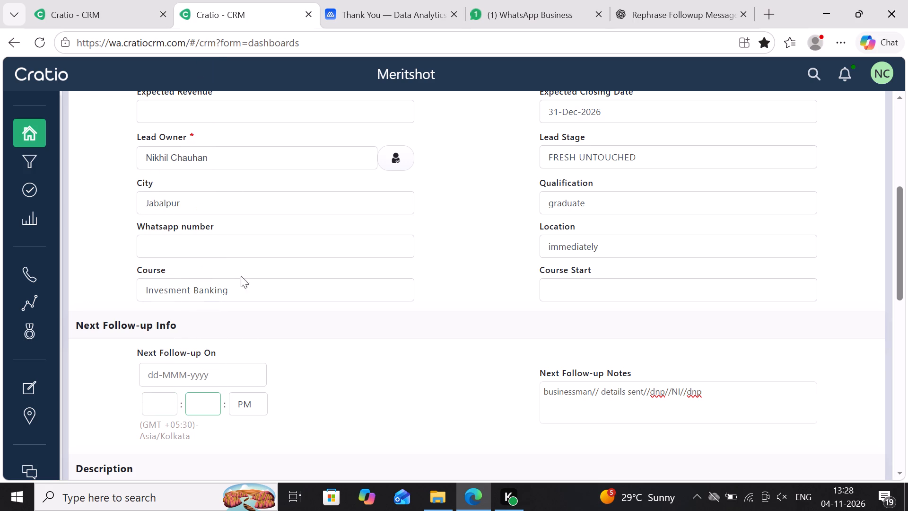
left_click(245, 394)
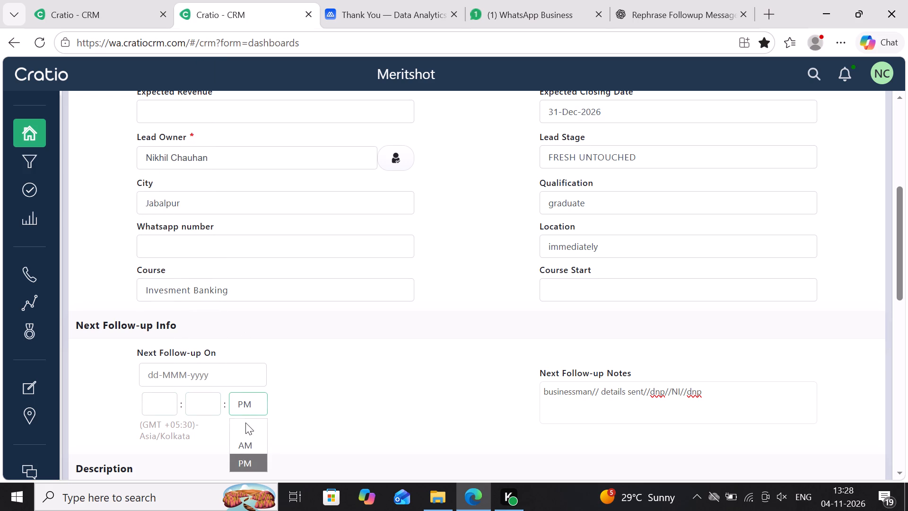
left_click(245, 428)
left_click(397, 413)
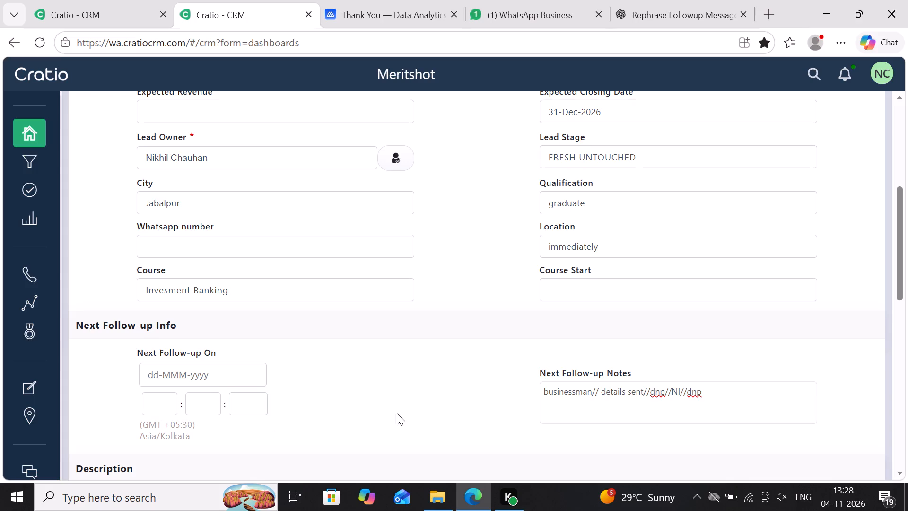
Change lead 20's stage to CLOSED LOST and save the record.
scroll(397, 413, "up", 2)
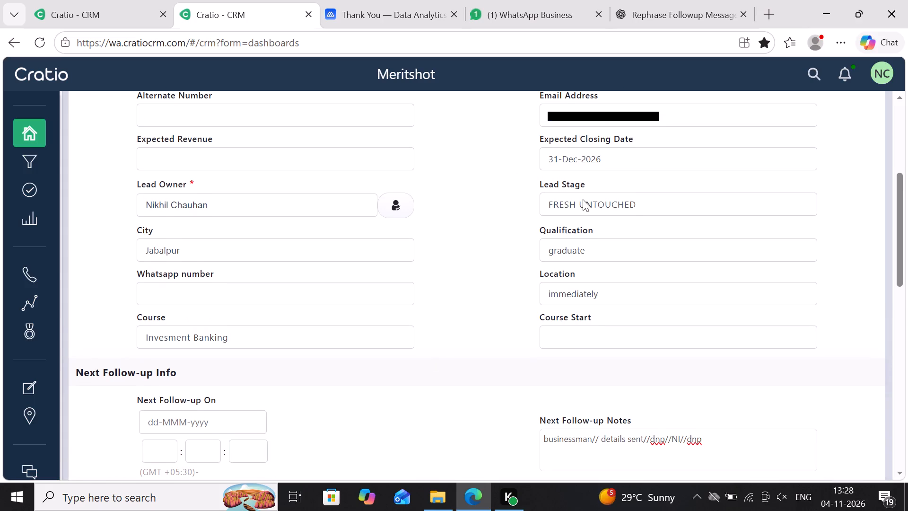
scroll(485, 196, "up", 4)
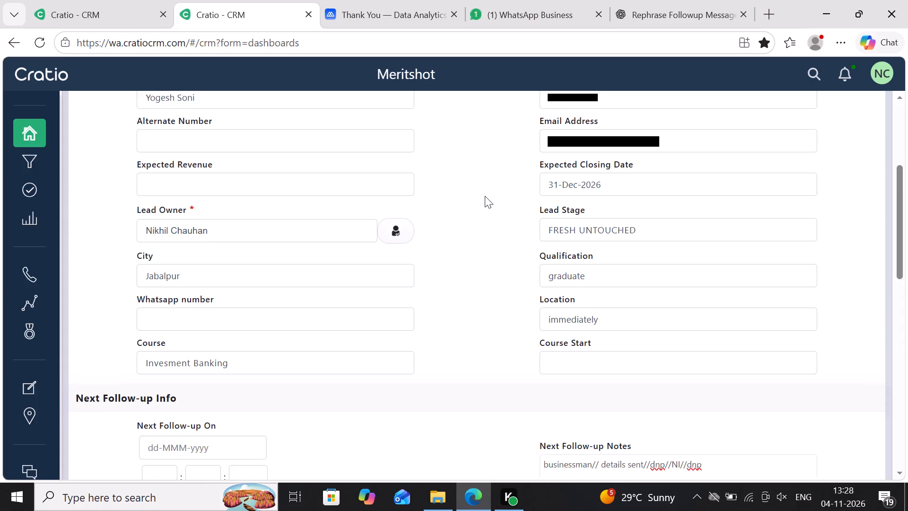
scroll(485, 196, "up", 12)
scroll(485, 200, "down", 3)
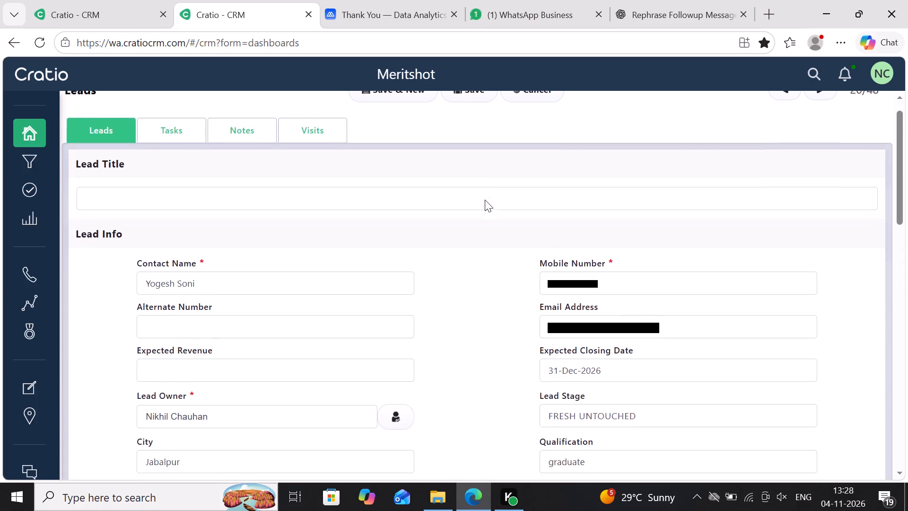
scroll(485, 200, "down", 6)
left_click(572, 226)
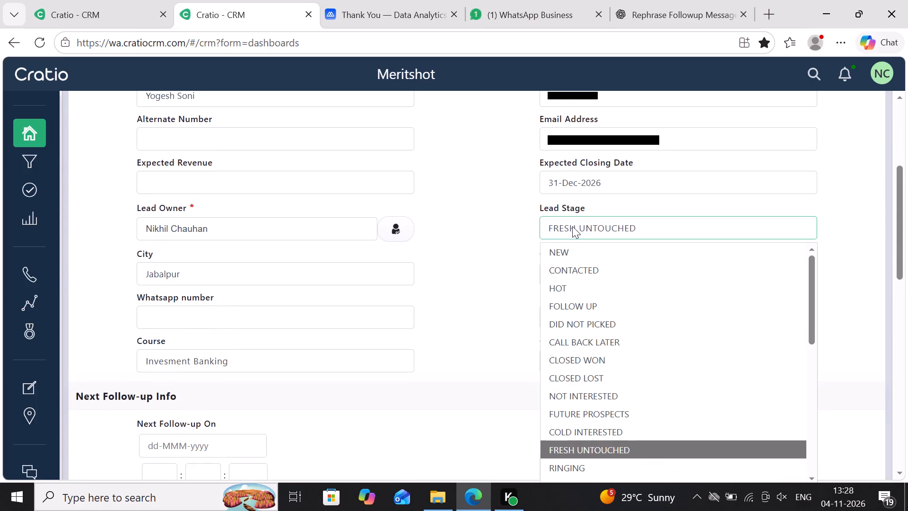
left_click(585, 379)
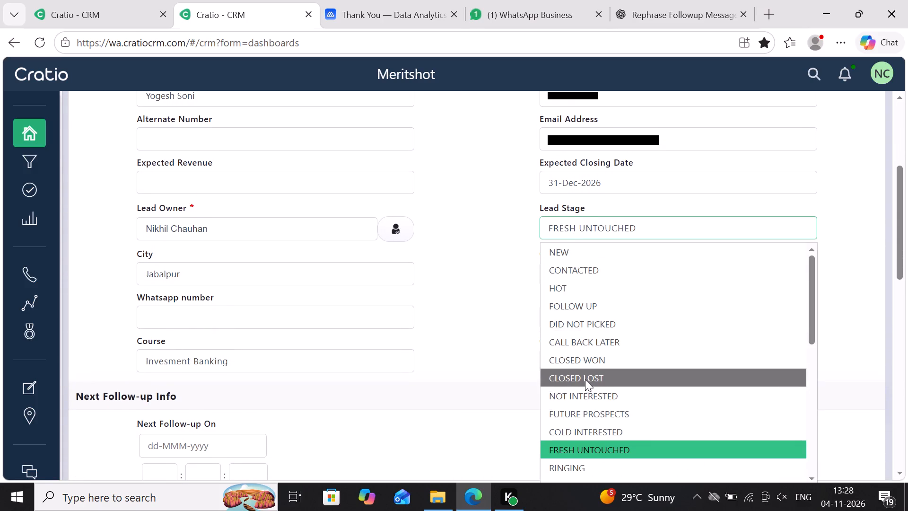
scroll(496, 245, "up", 20)
scroll(496, 245, "up", 20)
scroll(496, 245, "up", 10)
left_click(469, 112)
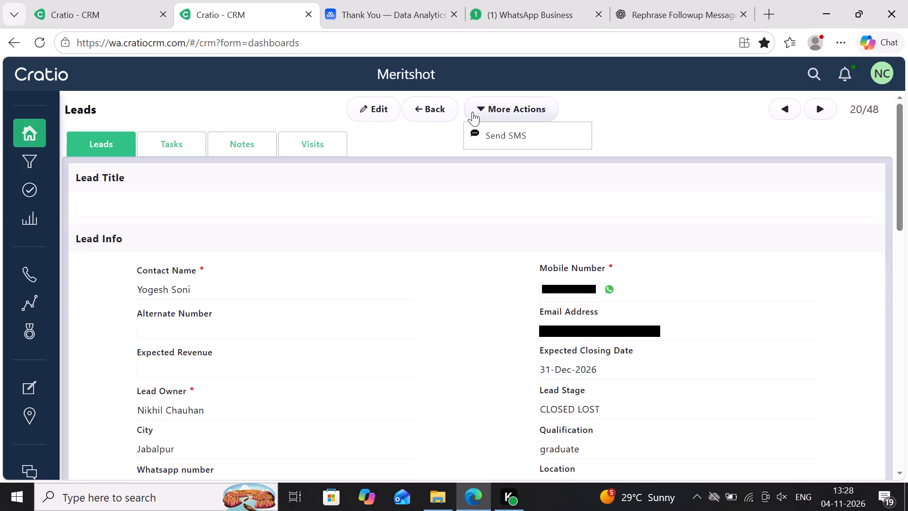
Advance to lead 21 of 48 and open it for editing at its next follow-up details.
left_click(834, 103)
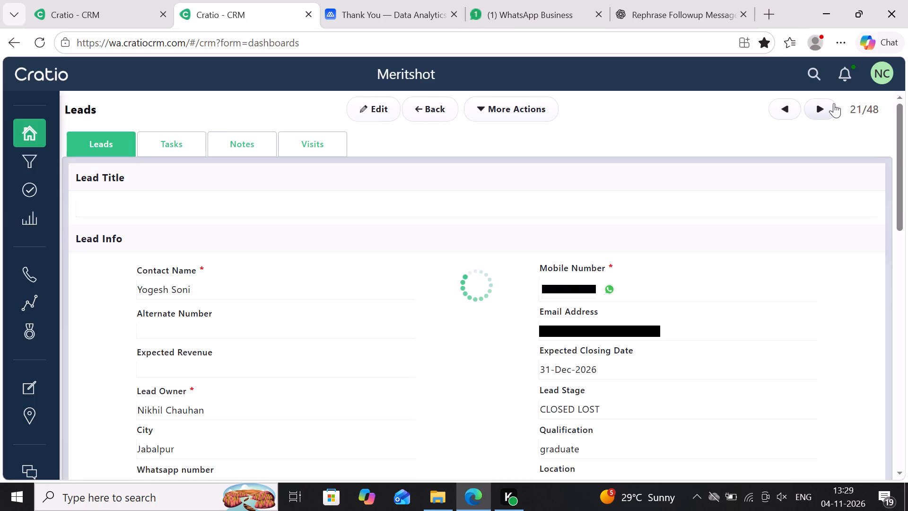
left_click(379, 113)
scroll(463, 360, "down", 6)
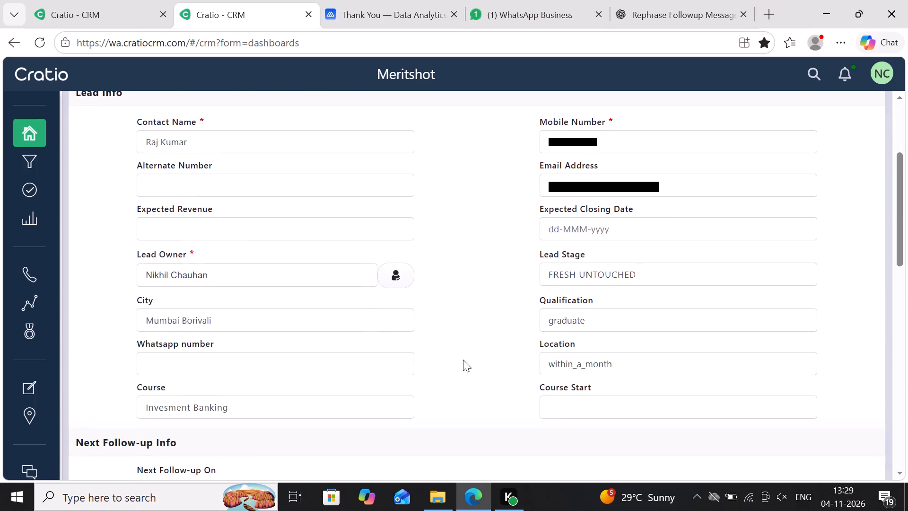
scroll(463, 360, "down", 4)
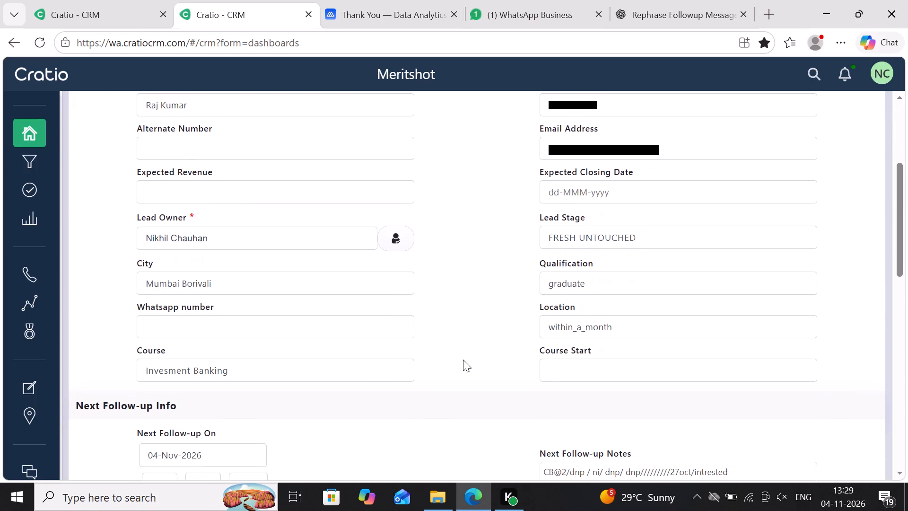
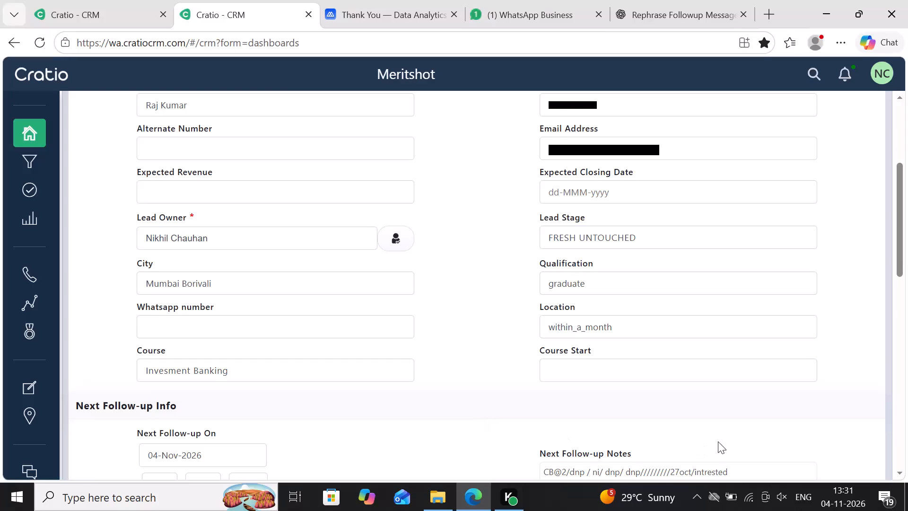
Check the system calendar for November 2026, then return to the lead record.
left_click(831, 510)
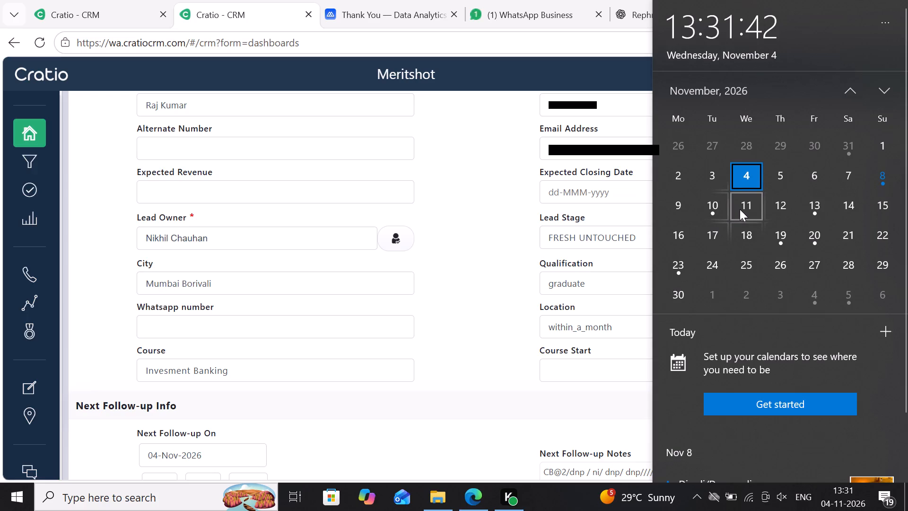
left_click(507, 208)
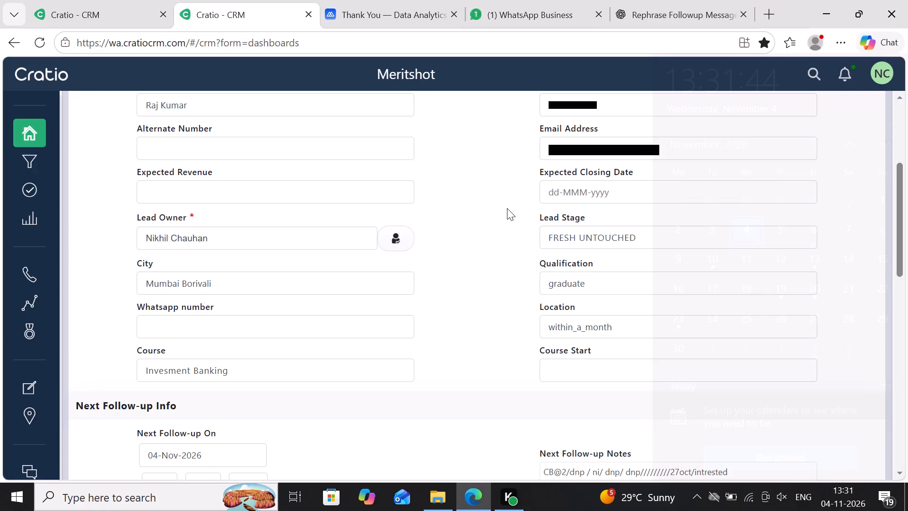
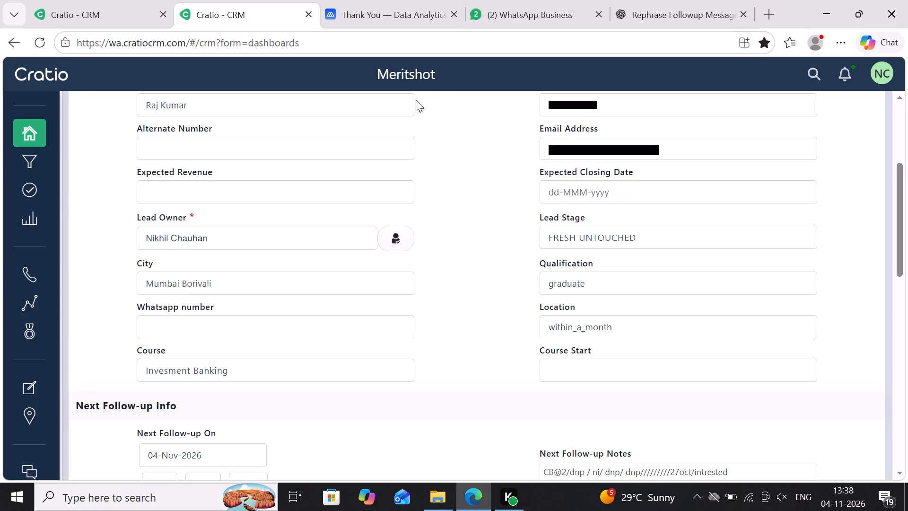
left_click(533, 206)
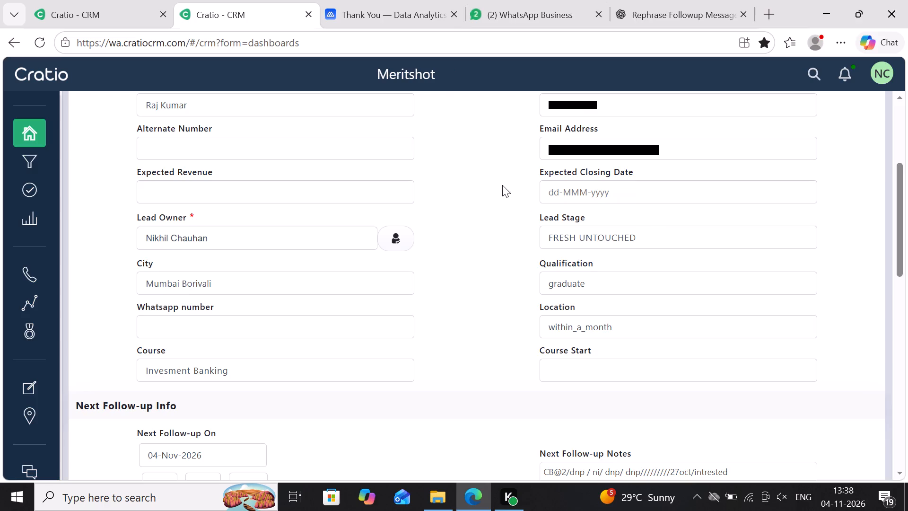
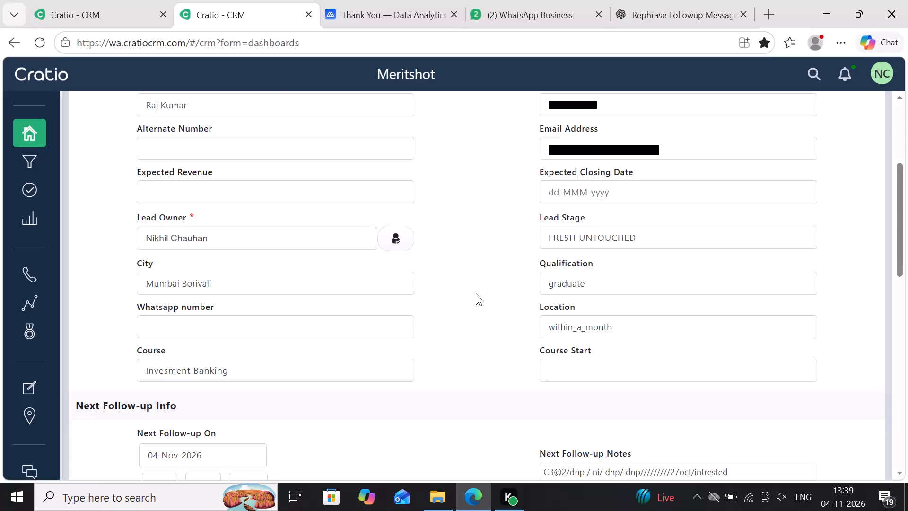
Open the CRM's search box from lead 21's record.
left_click(815, 71)
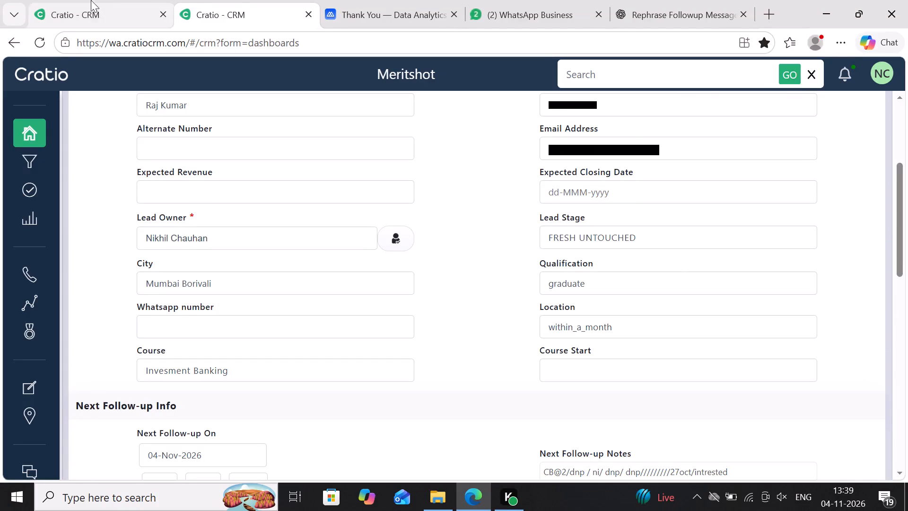
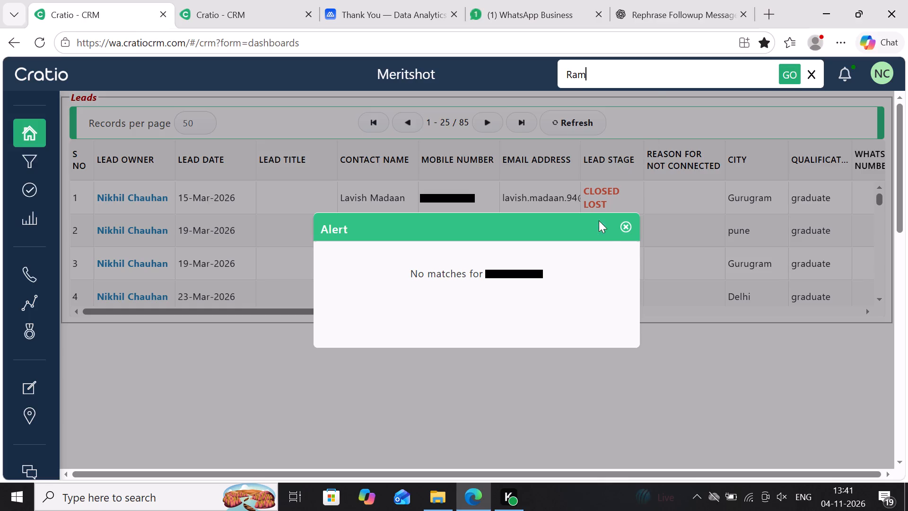
Dismiss the search alert and return to the open record of the fresh untouched Investment Banking lead from Mumbai Borivali.
left_click(625, 227)
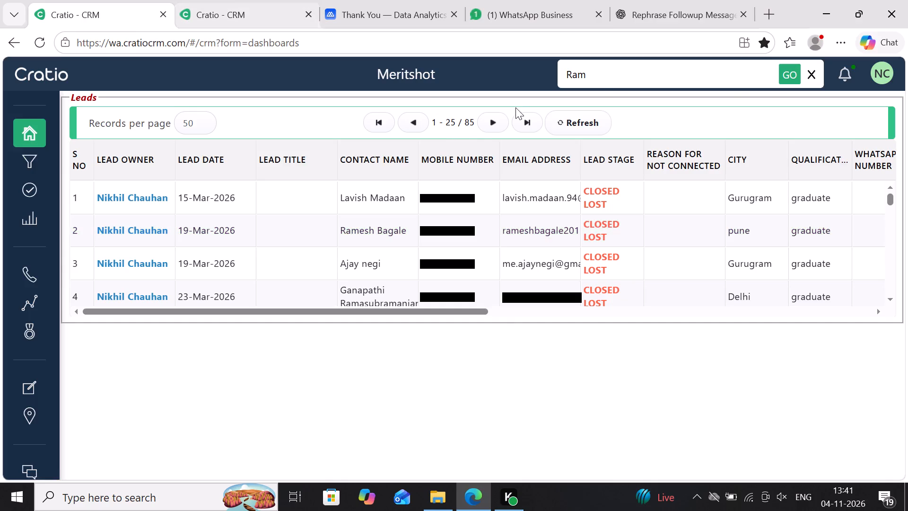
left_click(189, 0)
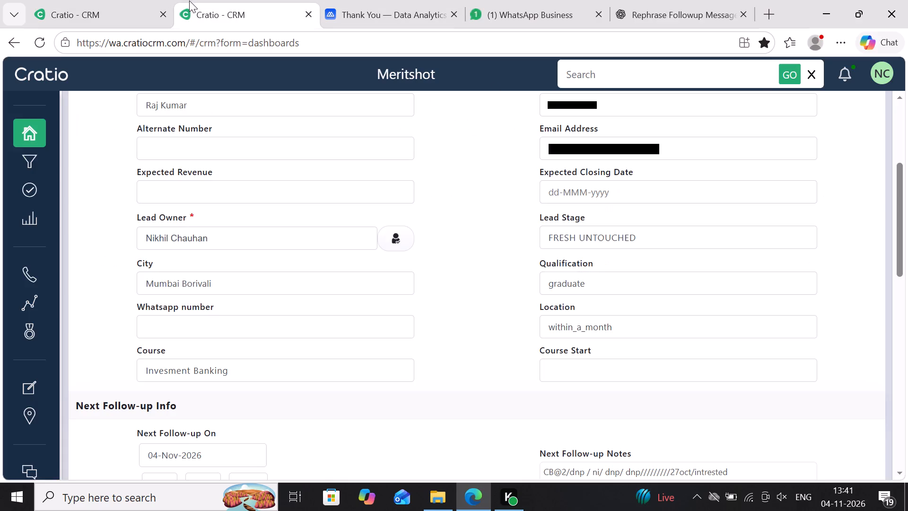
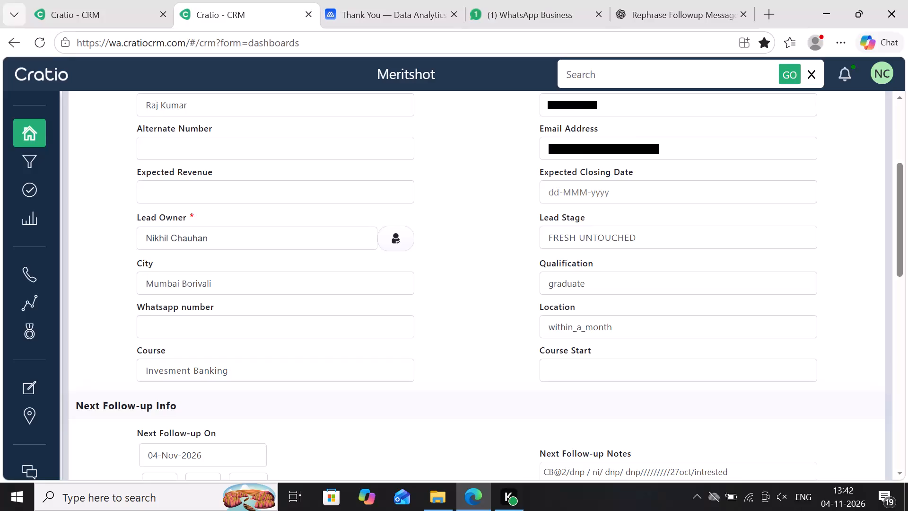
Close the CRM search box and return focus to the open lead record.
left_click(812, 76)
left_click(470, 163)
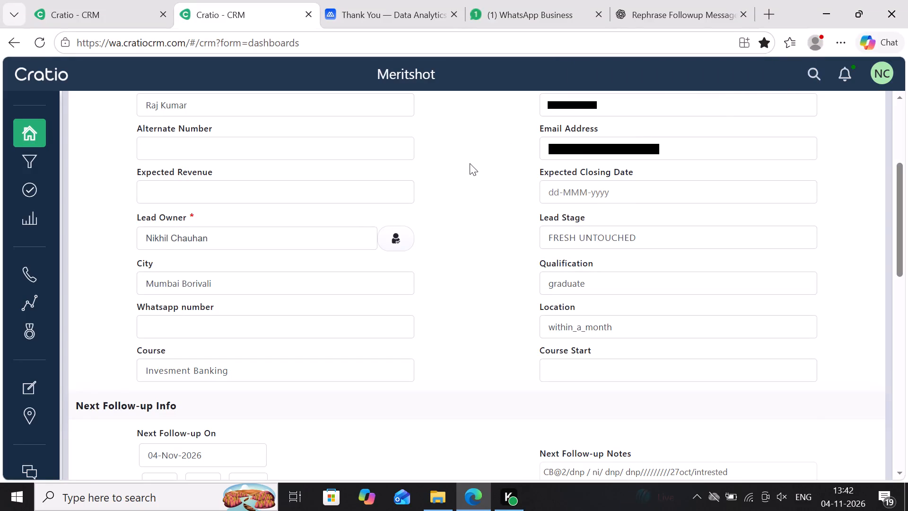
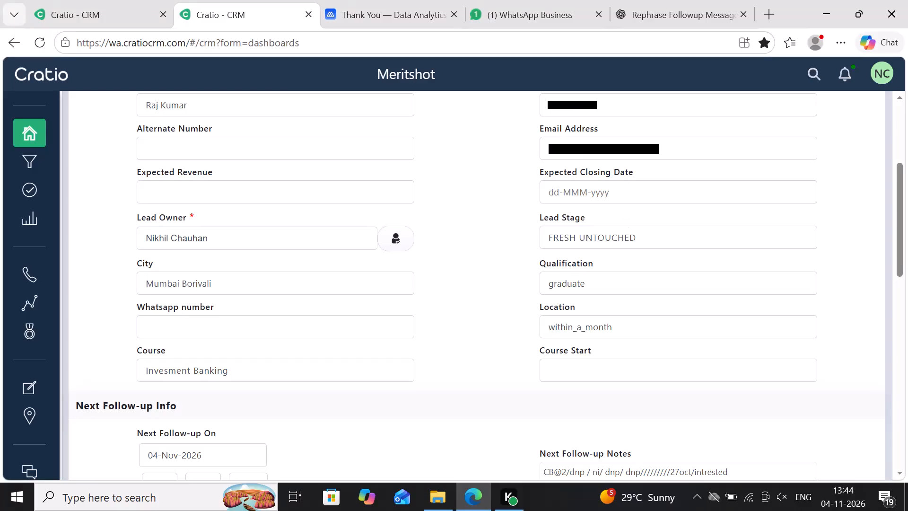
Change the open Mumbai Borivali lead's stage to CLOSED LOST and save the record.
scroll(544, 373, "down", 3)
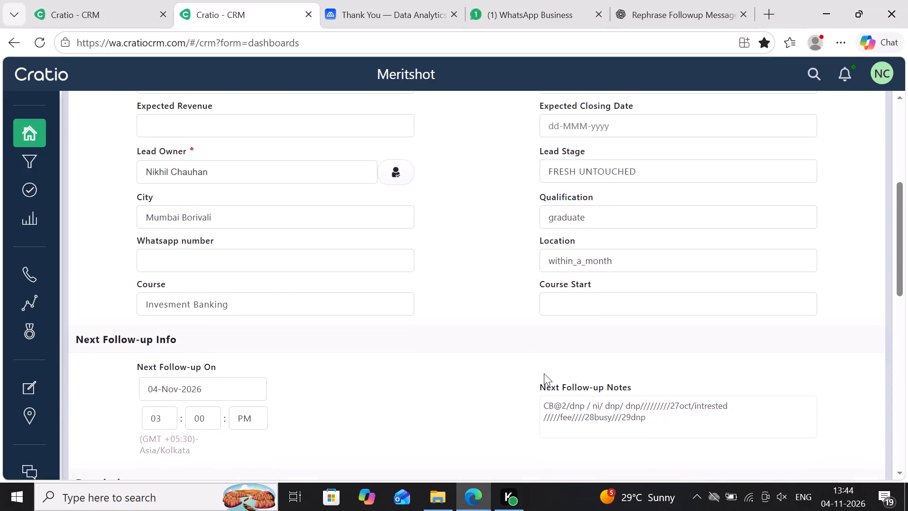
scroll(544, 373, "up", 3)
left_click(605, 238)
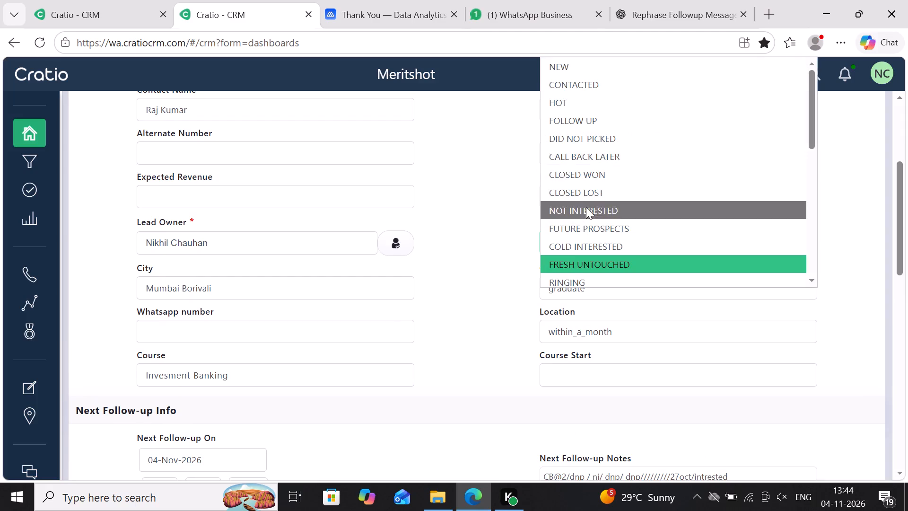
left_click(588, 188)
scroll(496, 204, "up", 20)
scroll(496, 204, "up", 20)
scroll(496, 204, "up", 17)
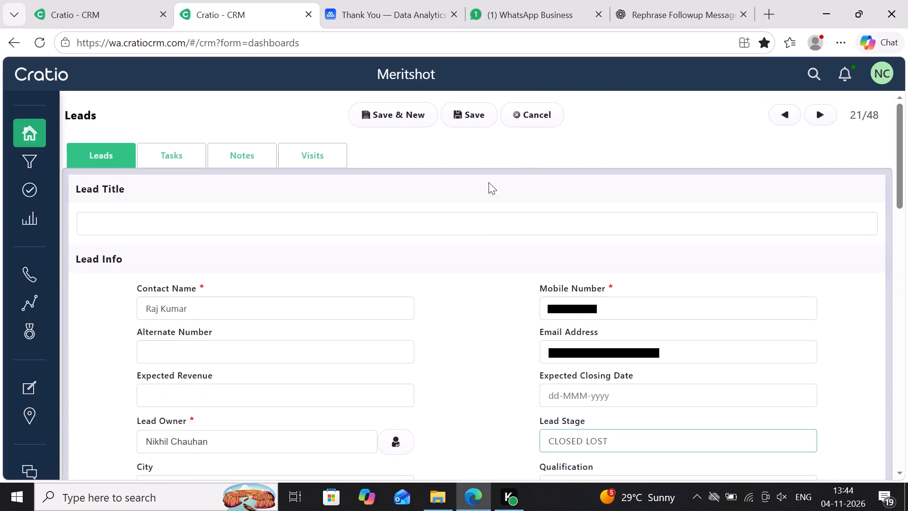
left_click(463, 103)
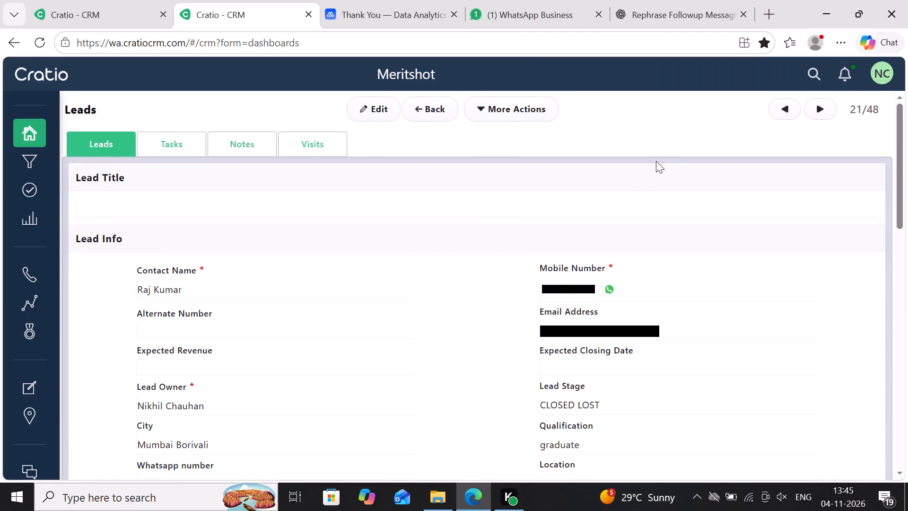
Advance to the next lead, record 22 of 48, and open it for editing at its stage and follow-up details.
left_click(821, 104)
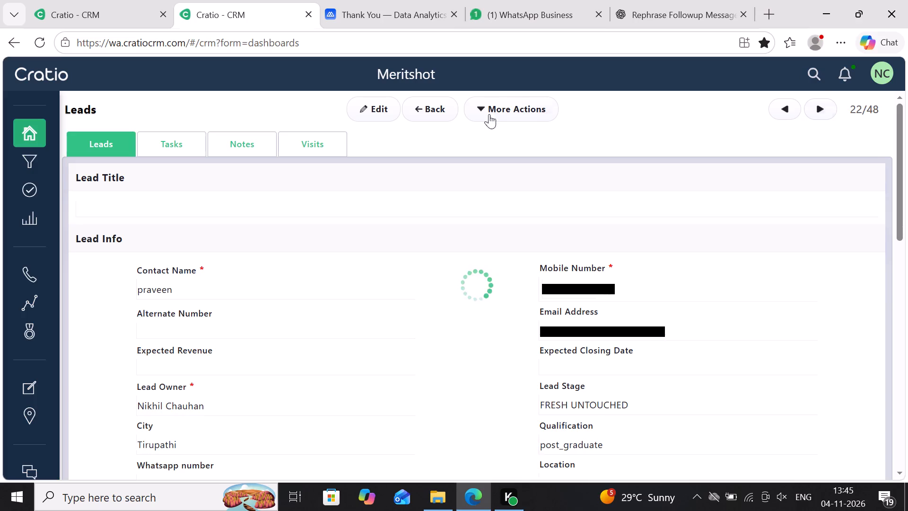
left_click(378, 111)
scroll(454, 274, "down", 2)
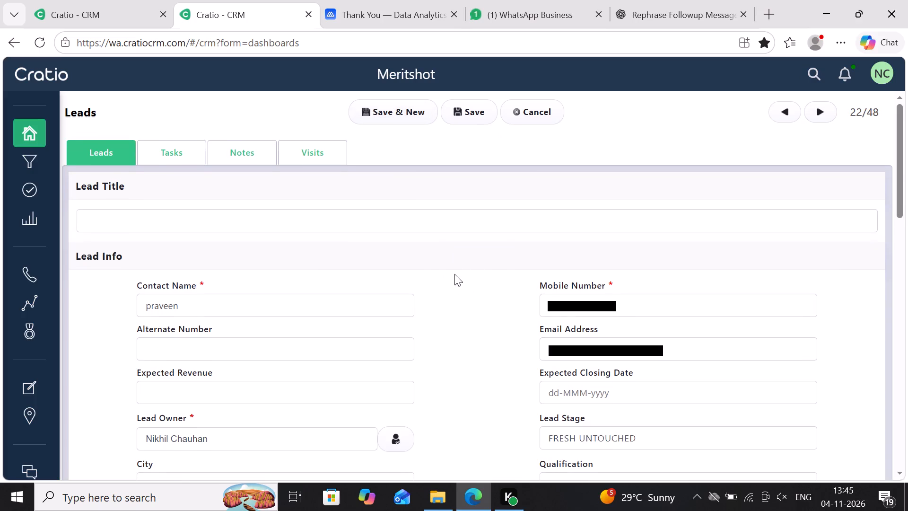
scroll(454, 274, "down", 7)
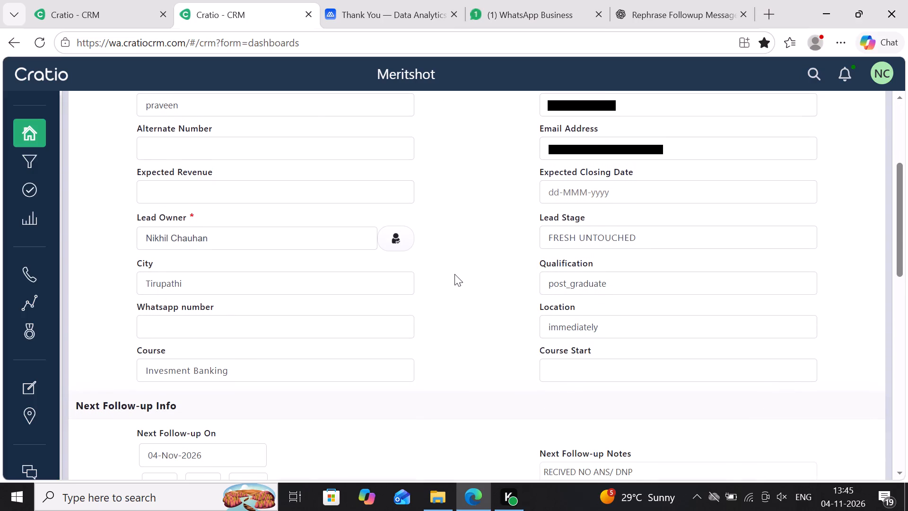
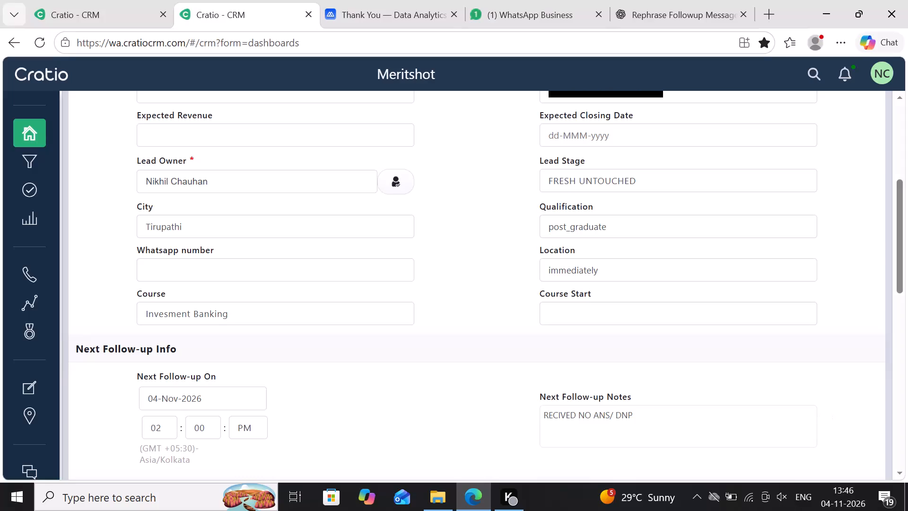
Append "//Ni" to the next follow-up notes of the Tirupathi lead.
left_click(692, 414)
type(">>")
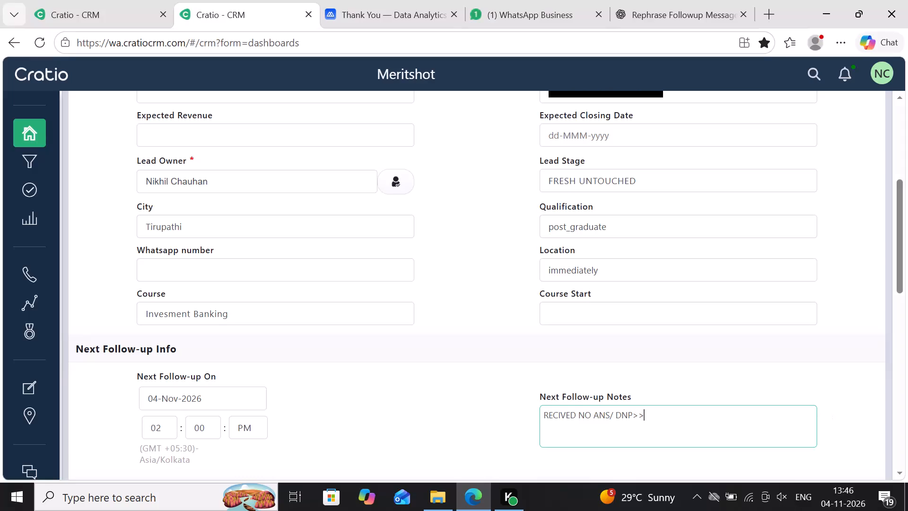
key("BackSpace")
key("BackSpace")
type("..")
key("BackSpace")
key("BackSpace")
type("//Ni")
Change the Tirupathi lead's stage to CLOSED LOST and save the record.
left_click(643, 185)
left_click(609, 327)
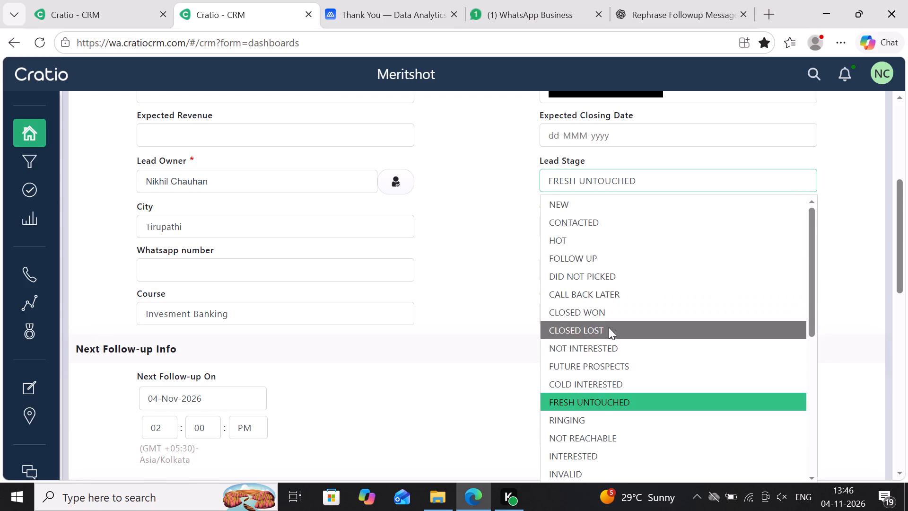
left_click(469, 215)
scroll(469, 215, "up", 20)
scroll(469, 215, "up", 11)
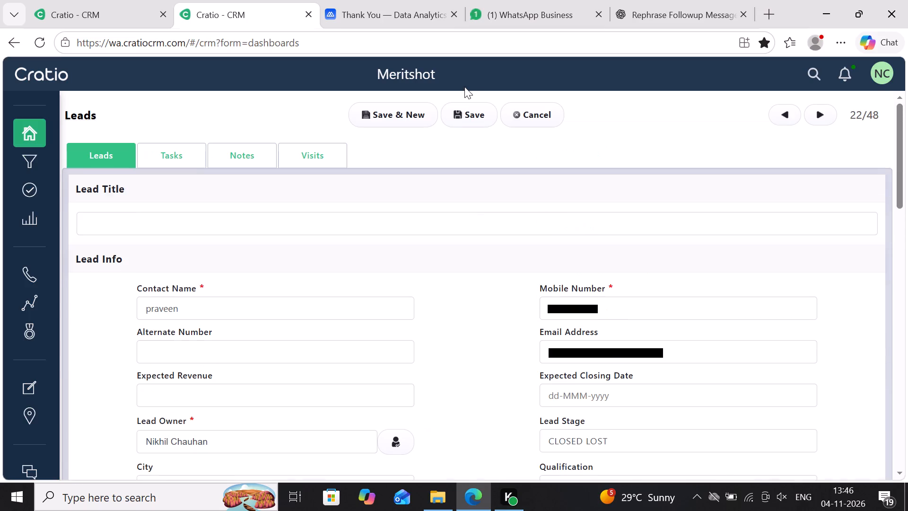
left_click(471, 116)
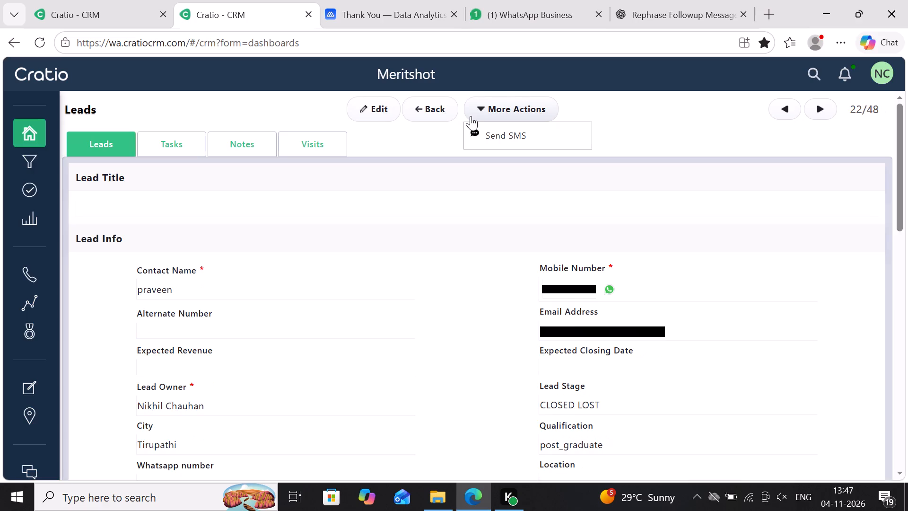
Advance to the next lead after record 22 of 48.
left_click(833, 113)
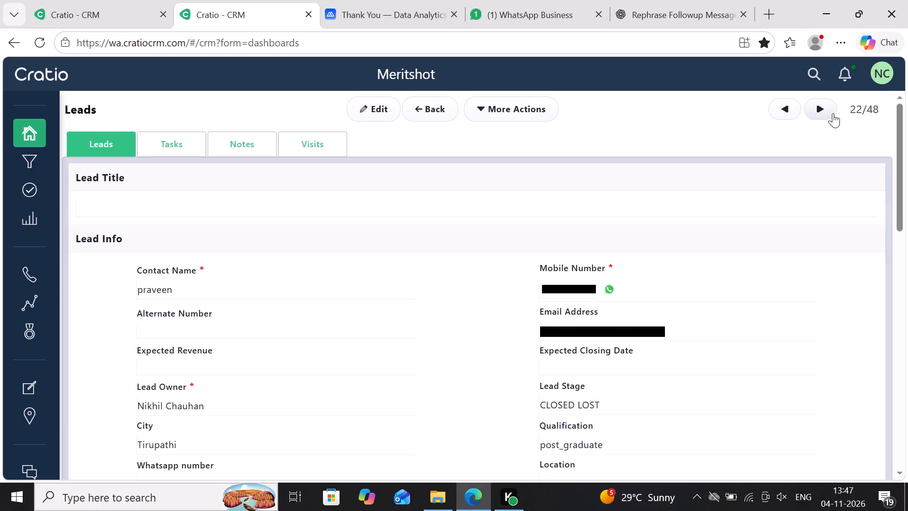
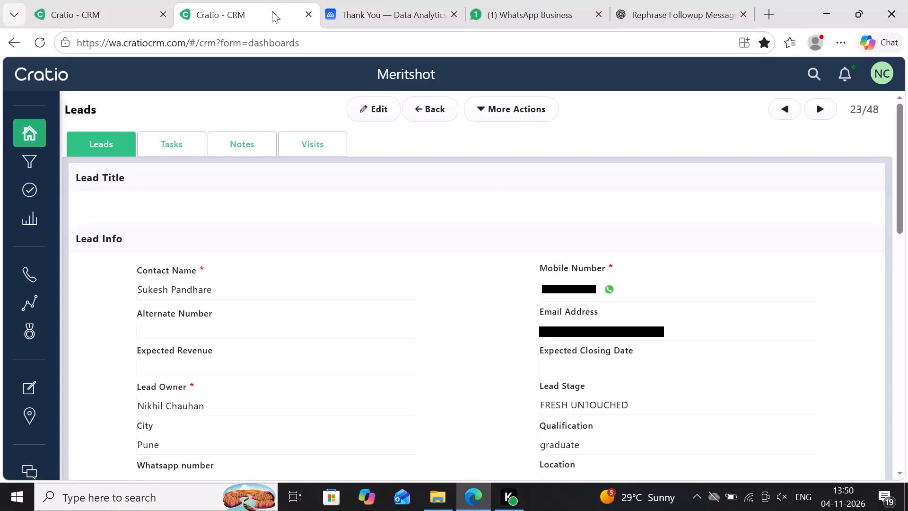
In the other CRM tab, close the "Ram" search and refresh the home dashboard's summary figures.
left_click(76, 0)
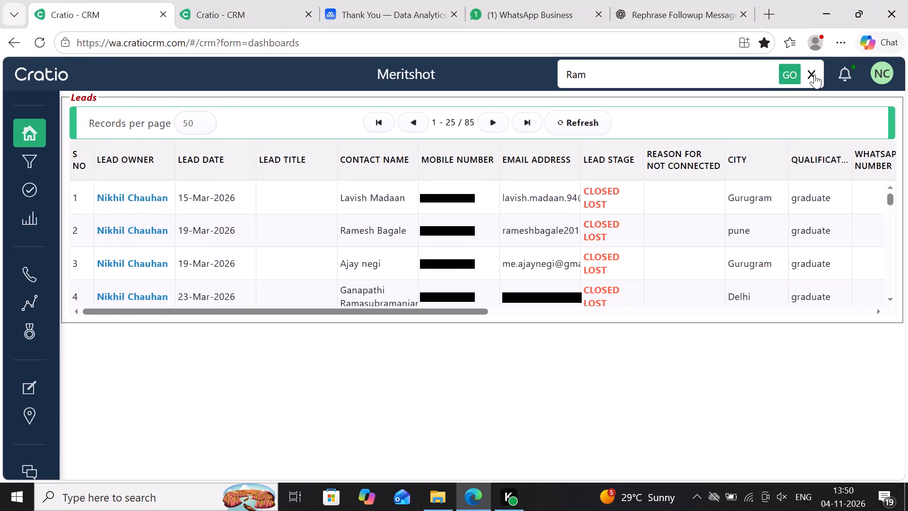
left_click(814, 74)
left_click(42, 131)
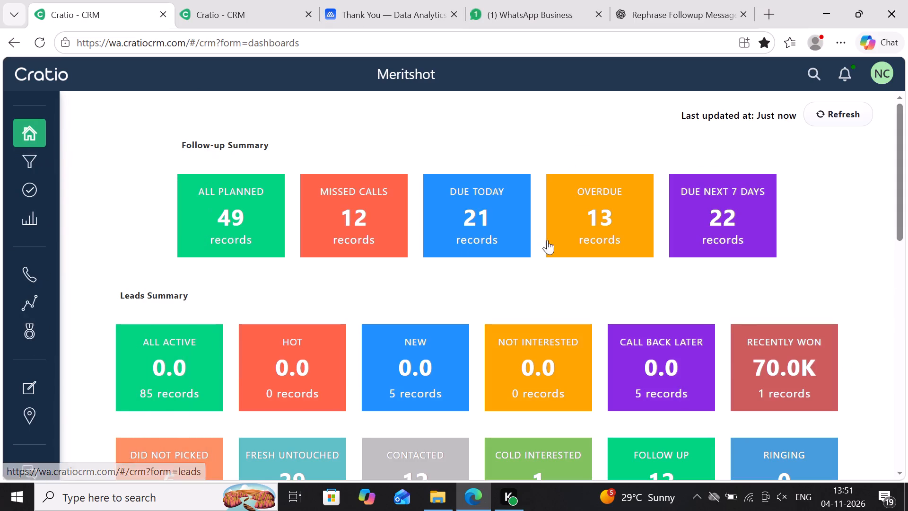
left_click(834, 114)
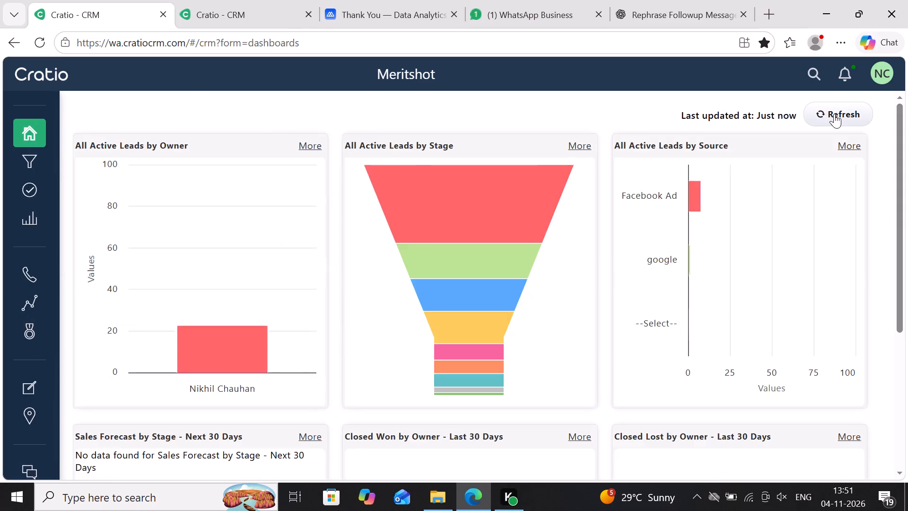
Review the New leads list sorted by lead date, and return to the open Pune lead record.
left_click(416, 359)
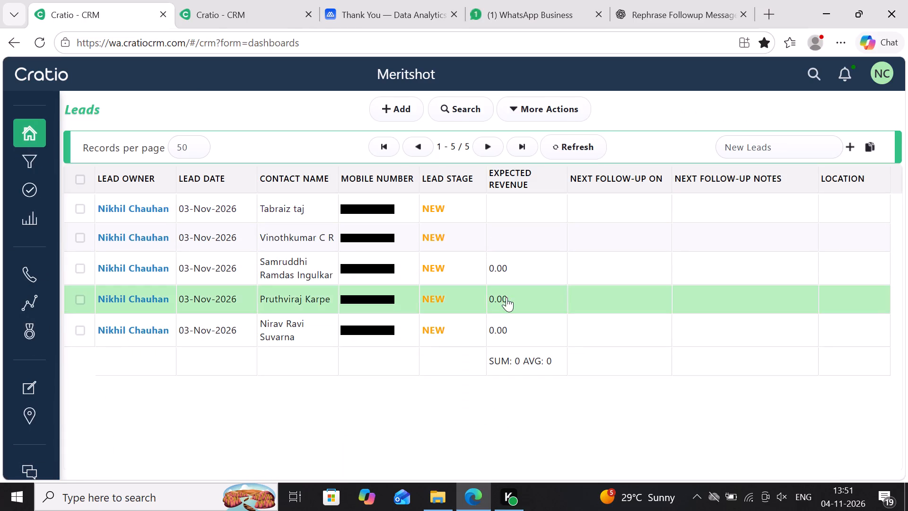
left_click(218, 178)
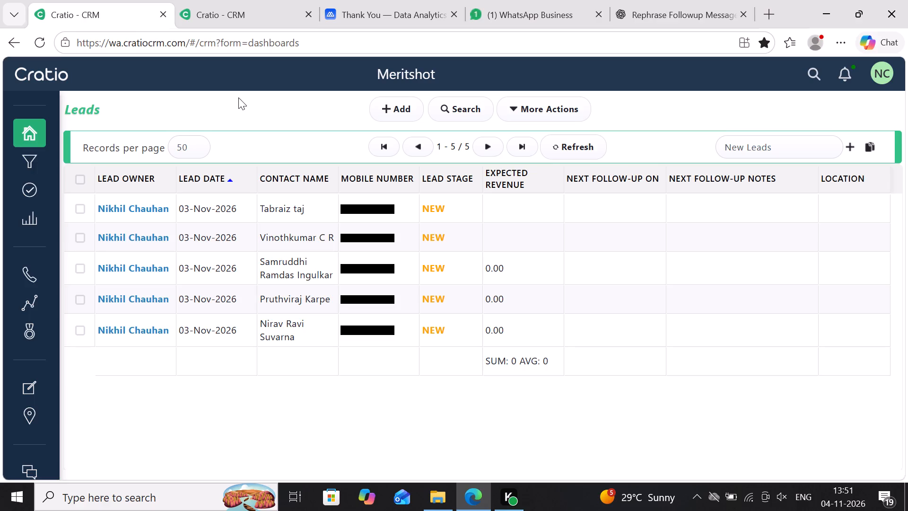
left_click(210, 0)
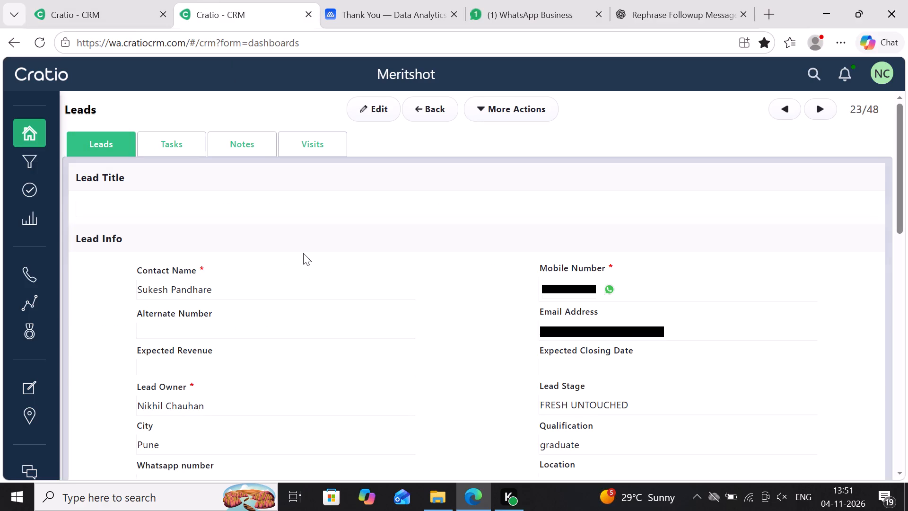
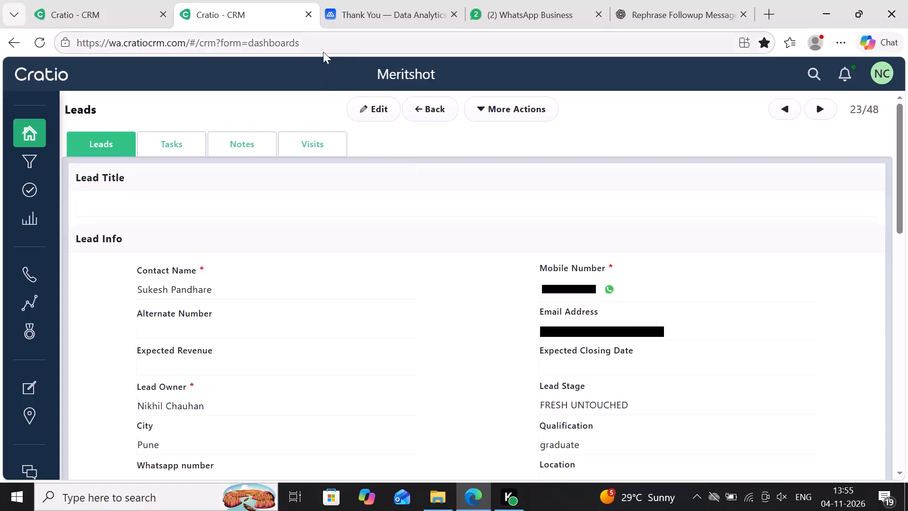
Open the Pune lead for editing and append "//Ni" to the end of its Next Follow-up Notes.
left_click(370, 103)
scroll(440, 344, "down", 13)
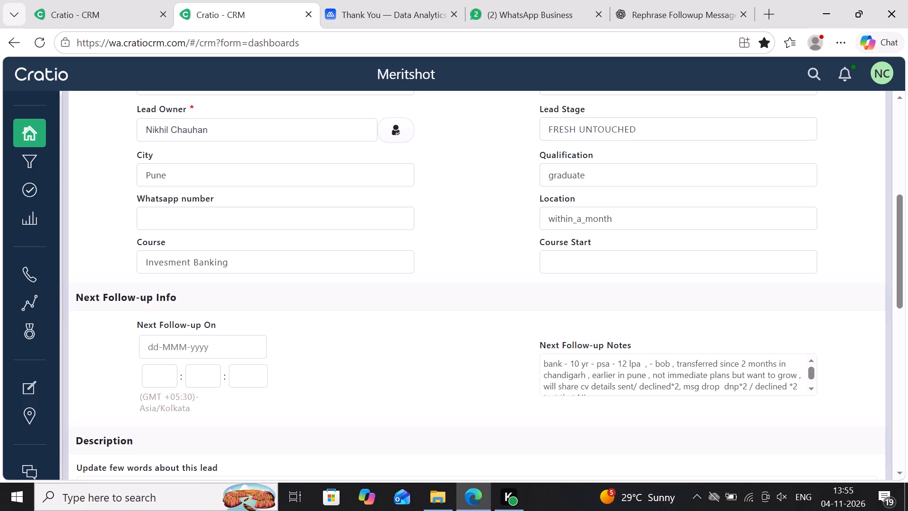
scroll(767, 384, "down", 3)
left_click(615, 383)
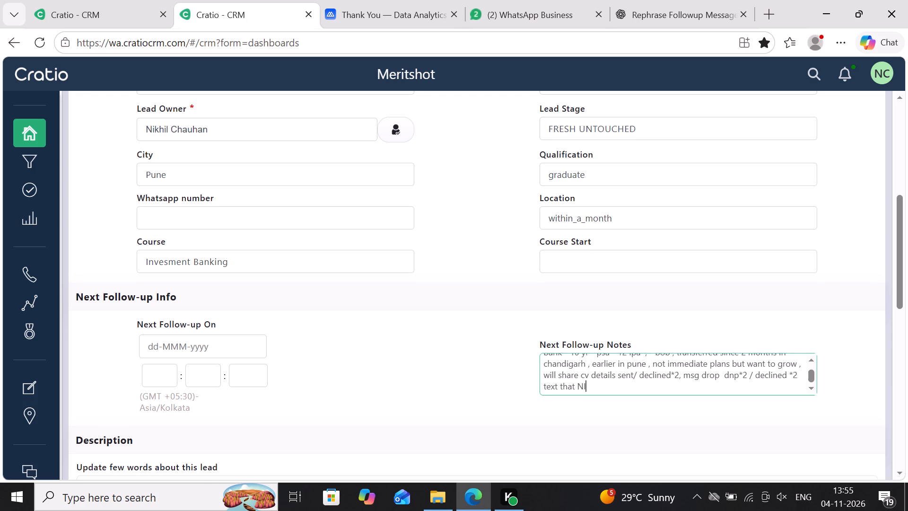
type("//")
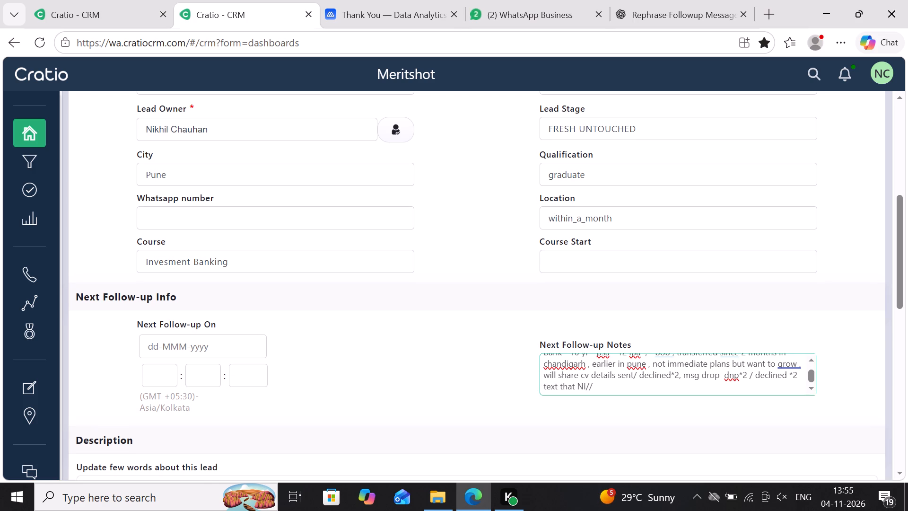
type("Ni")
left_click(603, 131)
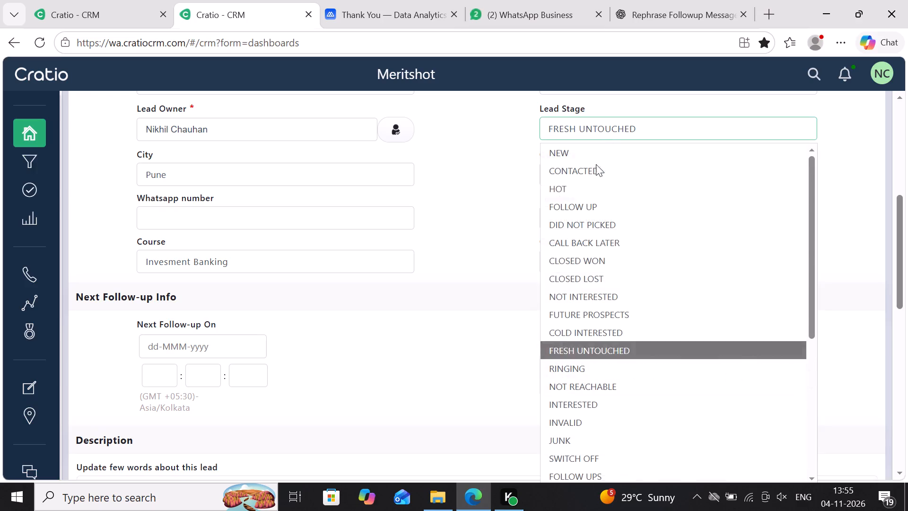
left_click(578, 276)
left_click(442, 233)
scroll(442, 233, "up", 20)
scroll(442, 233, "up", 20)
scroll(442, 233, "up", 15)
left_click(472, 113)
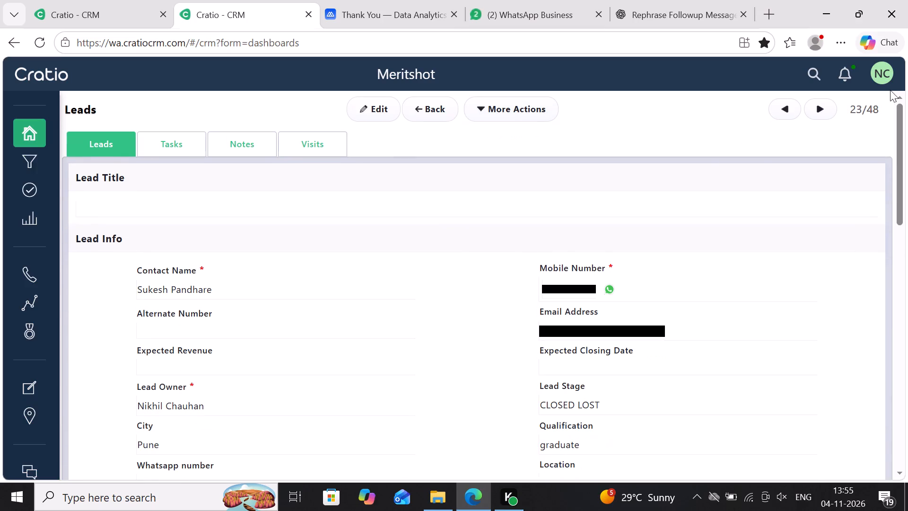
Advance to the next lead record in the fresh untouched list.
left_click(826, 107)
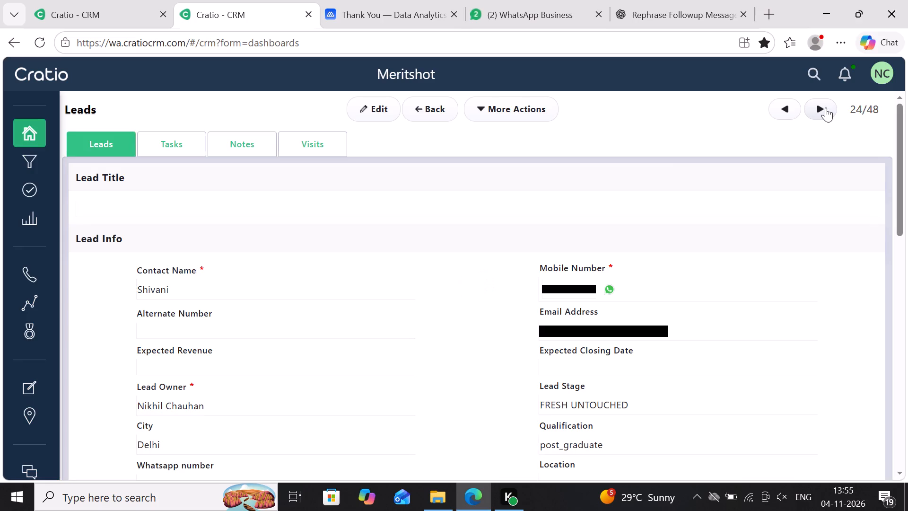
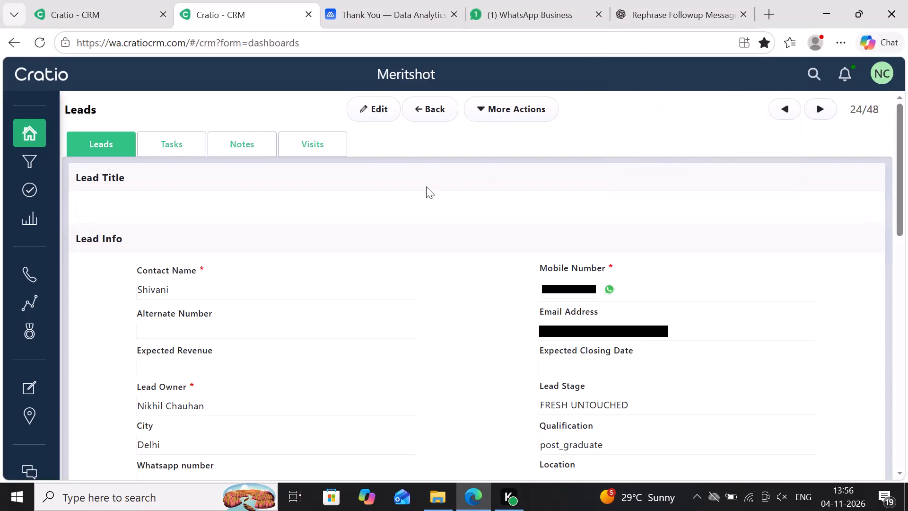
Open the Delhi post-graduate lead's record for editing at its Next Follow-up Info section.
left_click(369, 104)
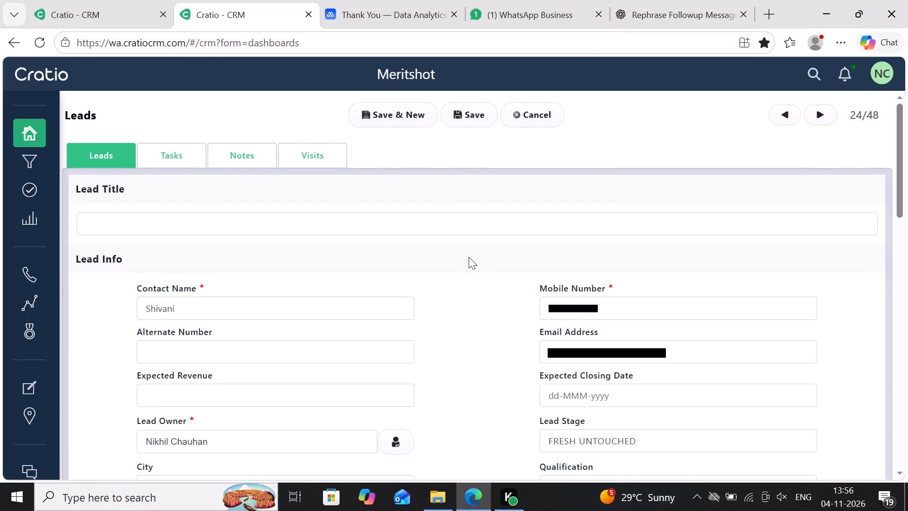
scroll(469, 257, "down", 10)
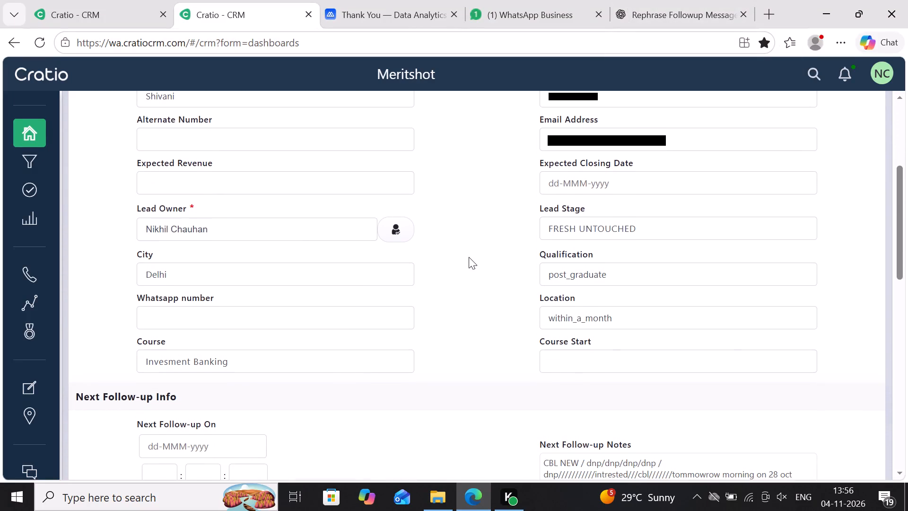
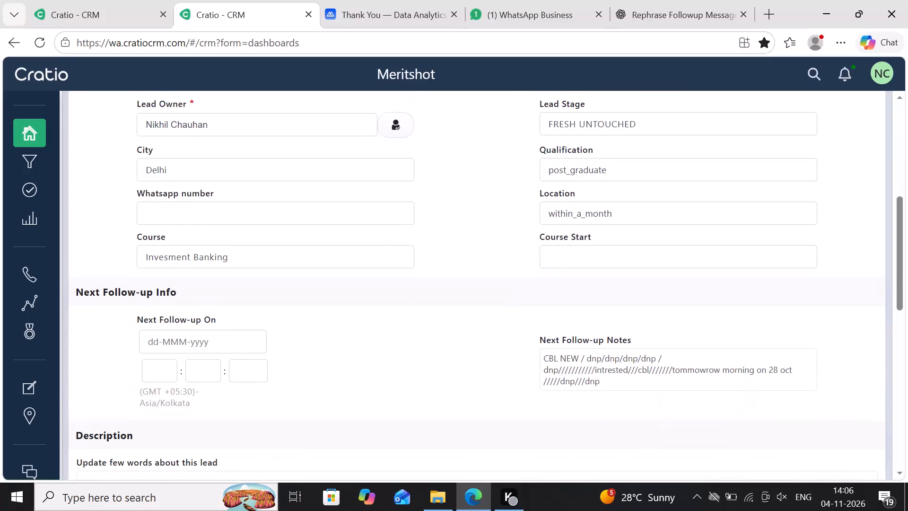
Append "//vm" to the Delhi lead's Next Follow-up Notes and save the record.
left_click(639, 382)
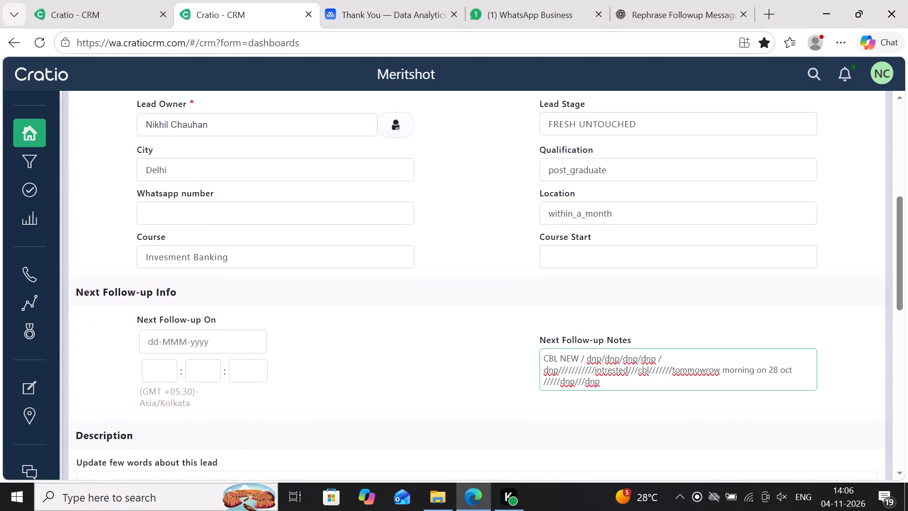
type("//")
type("vm")
scroll(473, 218, "up", 10)
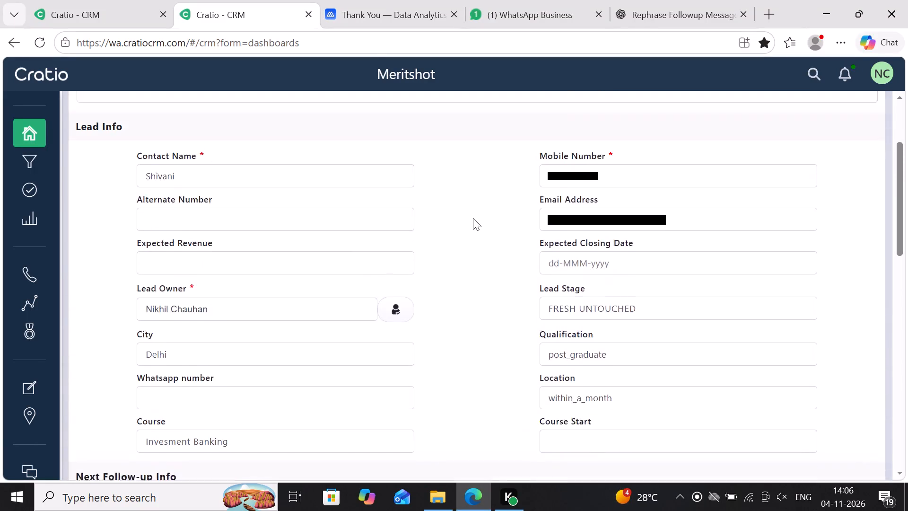
scroll(491, 238, "up", 14)
left_click(460, 129)
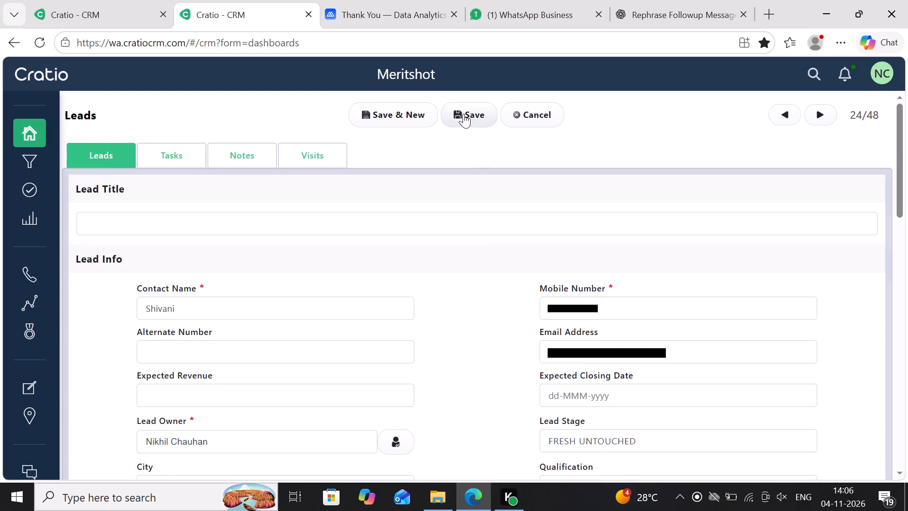
left_click(463, 114)
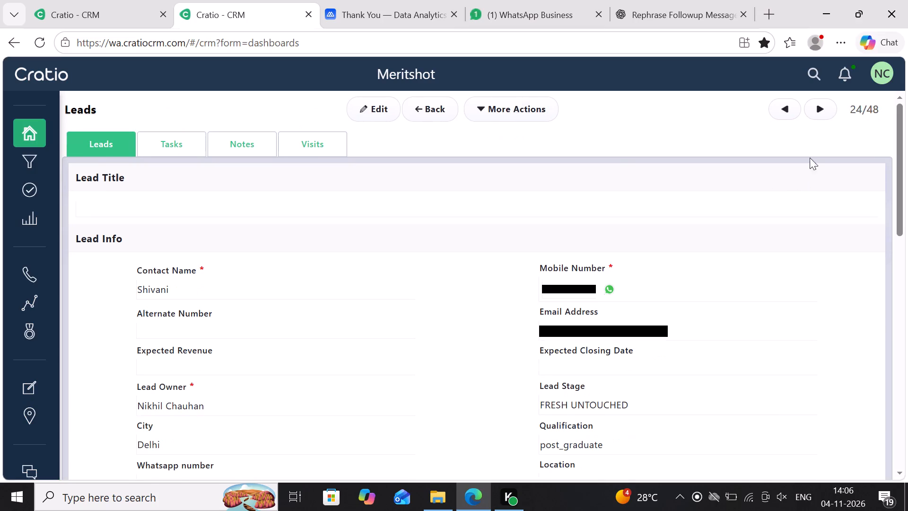
Open the following lead, the Bangalore graduate, for editing and append "//" to its Next Follow-up Notes.
left_click(820, 106)
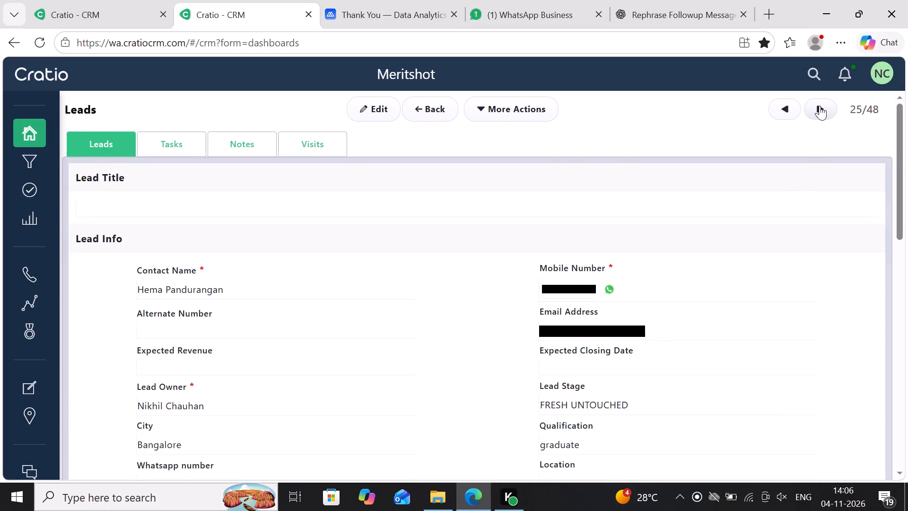
left_click(384, 116)
scroll(471, 299, "down", 5)
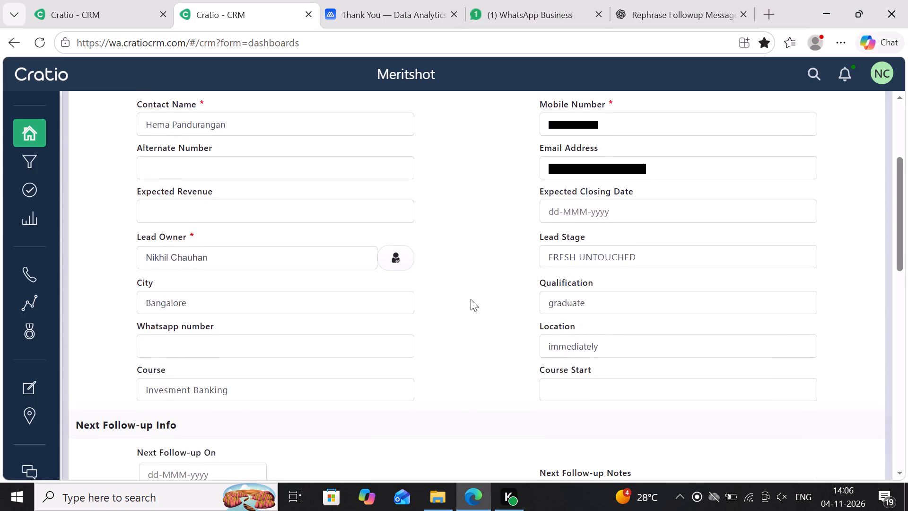
scroll(471, 299, "down", 4)
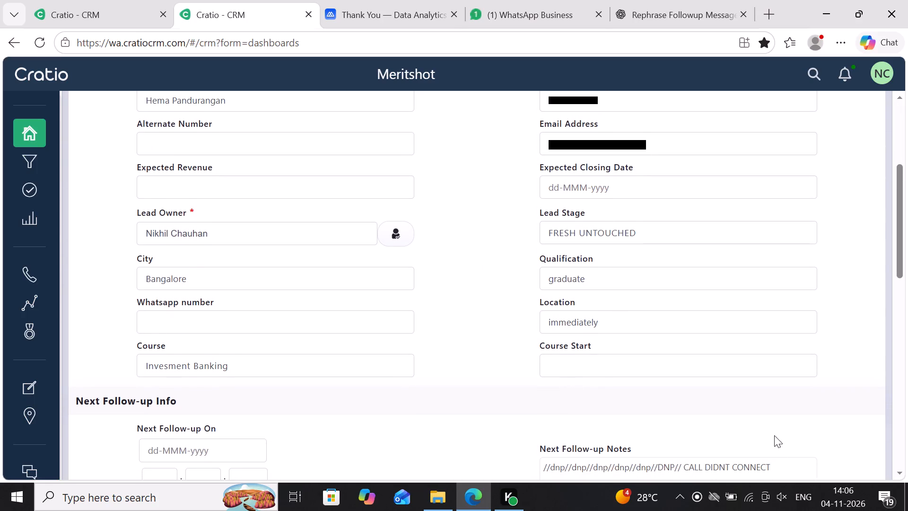
left_click(780, 468)
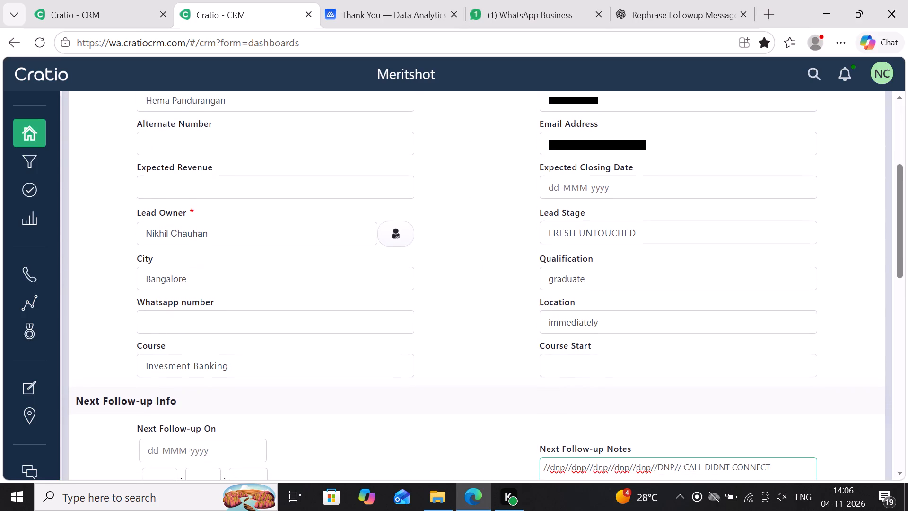
type("//")
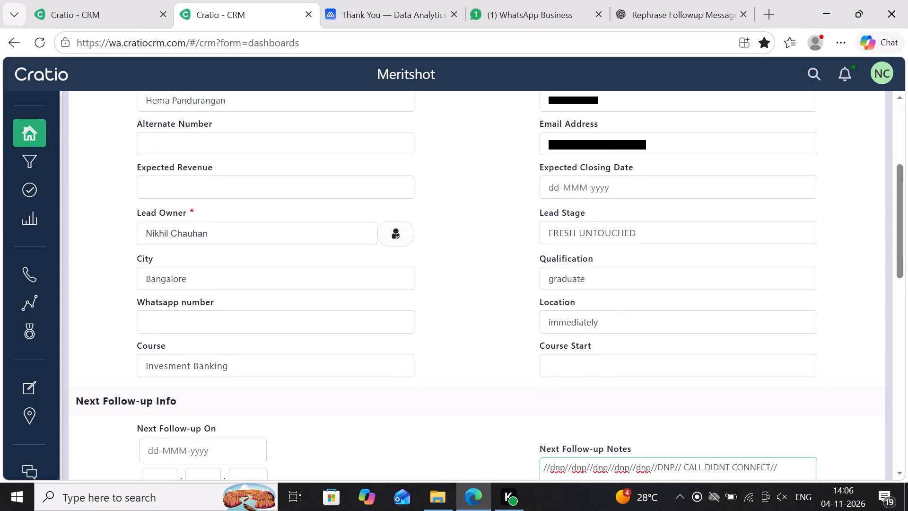